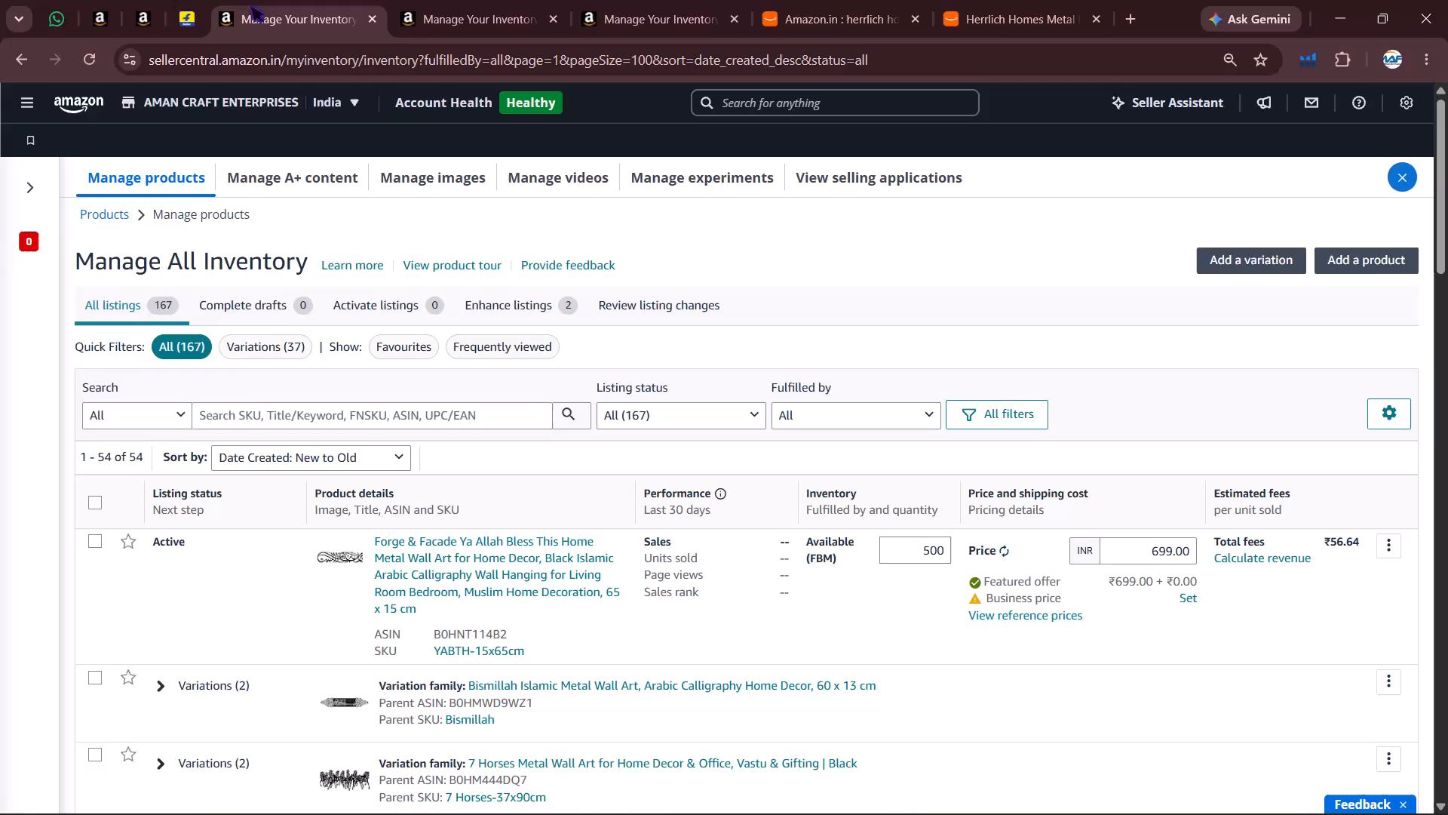
Switch to the other inventory tab and bring up the listing actions for the small black Ayatul Kursi variation, AUK-S-B.
click(94, 4)
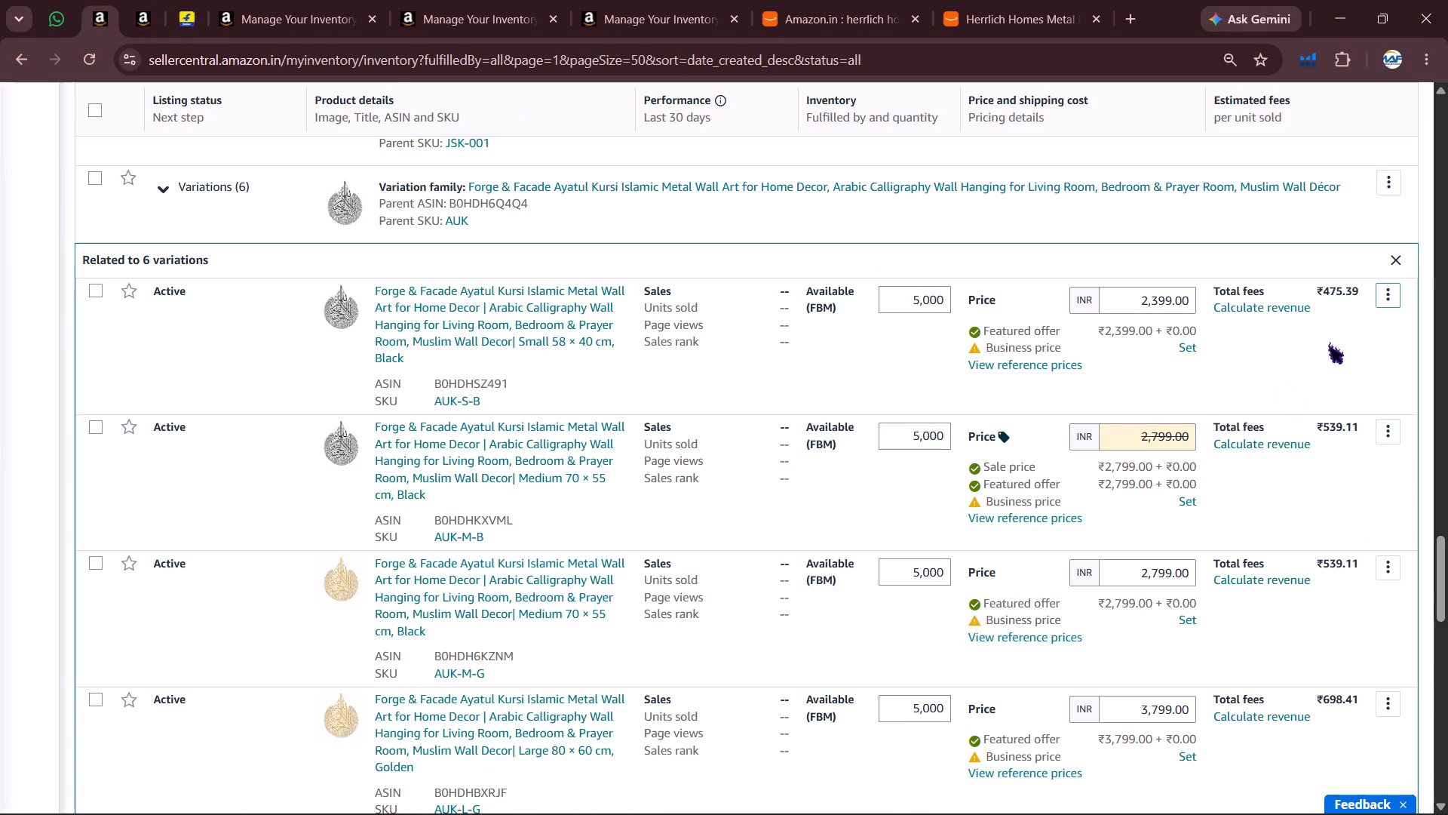
click(1384, 302)
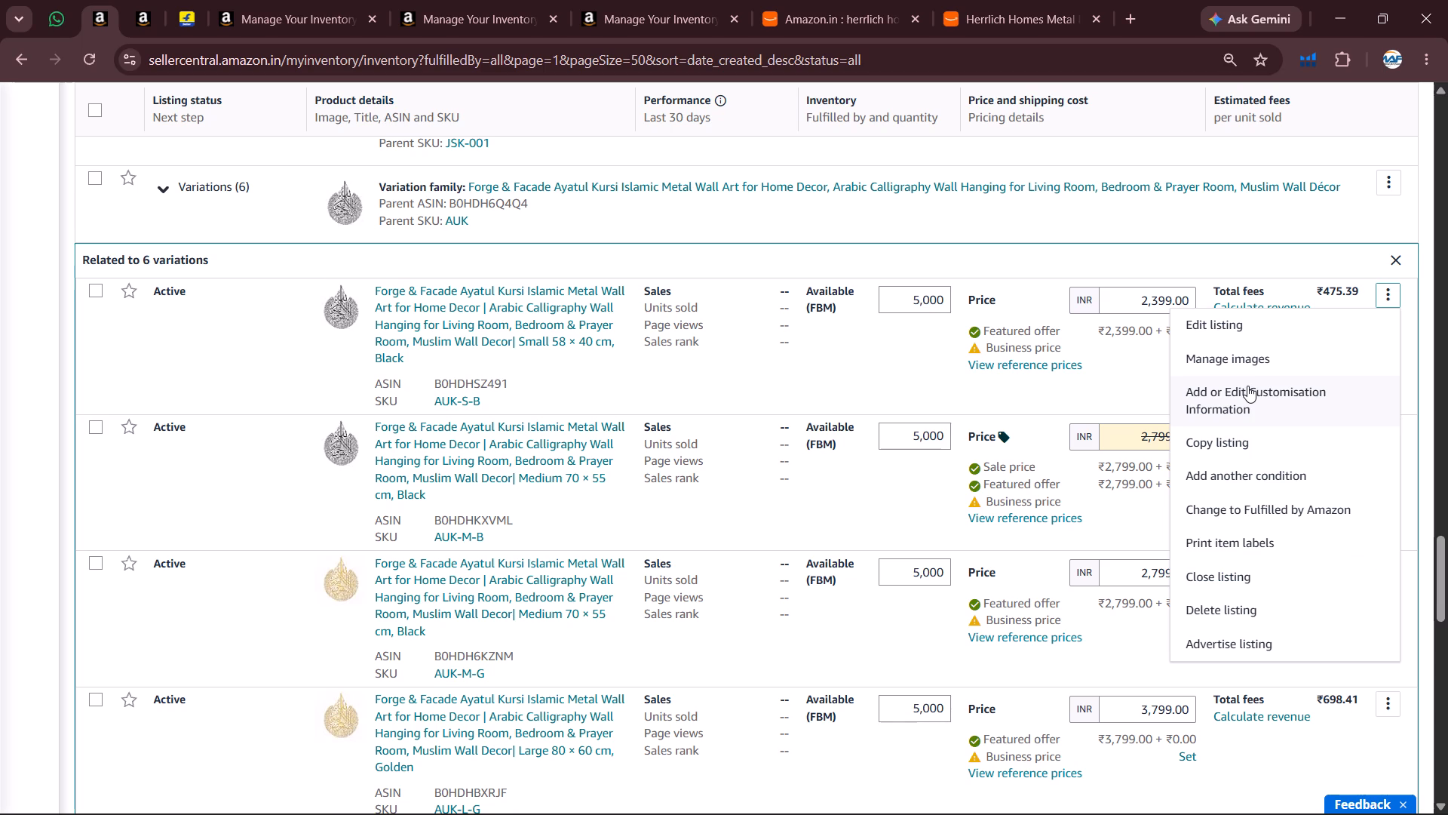
right_click(1246, 389)
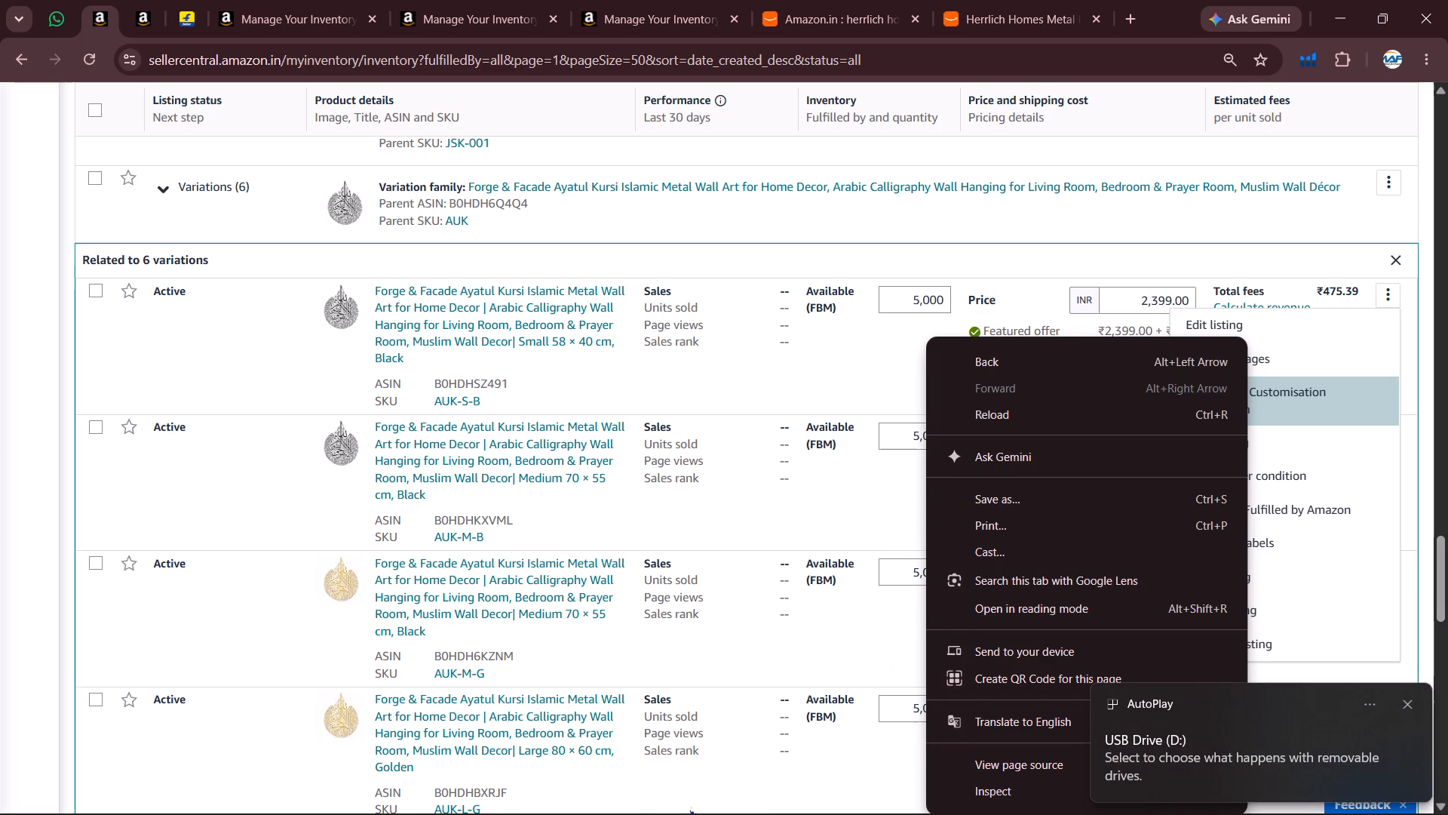
Switch to File Explorer and copy the three SS-202 and SS-304 DXF files from USB Drive (D:).
key(alt+Tab)
key(alt+Tab)
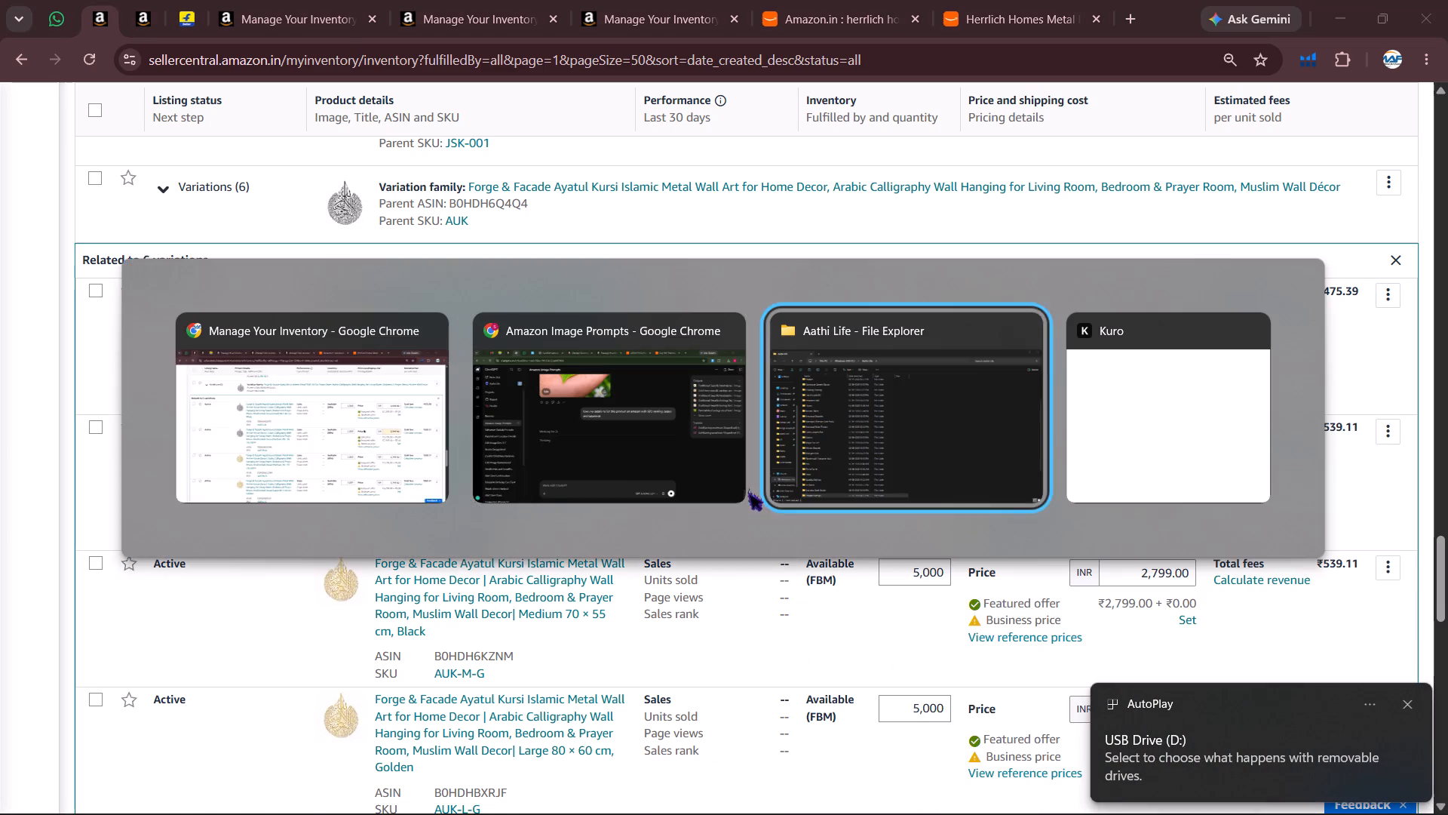
scroll(72, 610, down, 7)
click(86, 660)
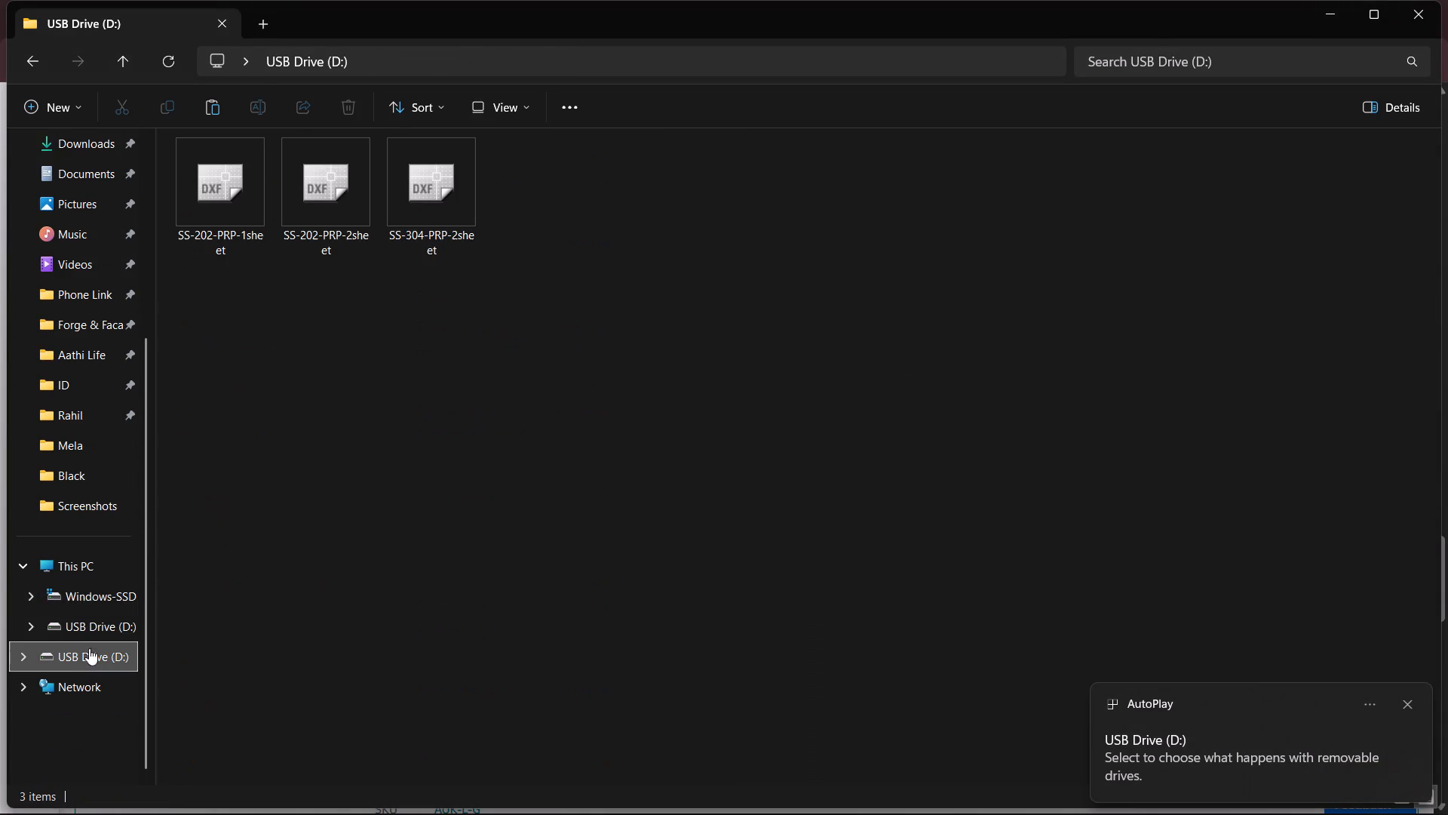
drag(487, 357, 214, 184)
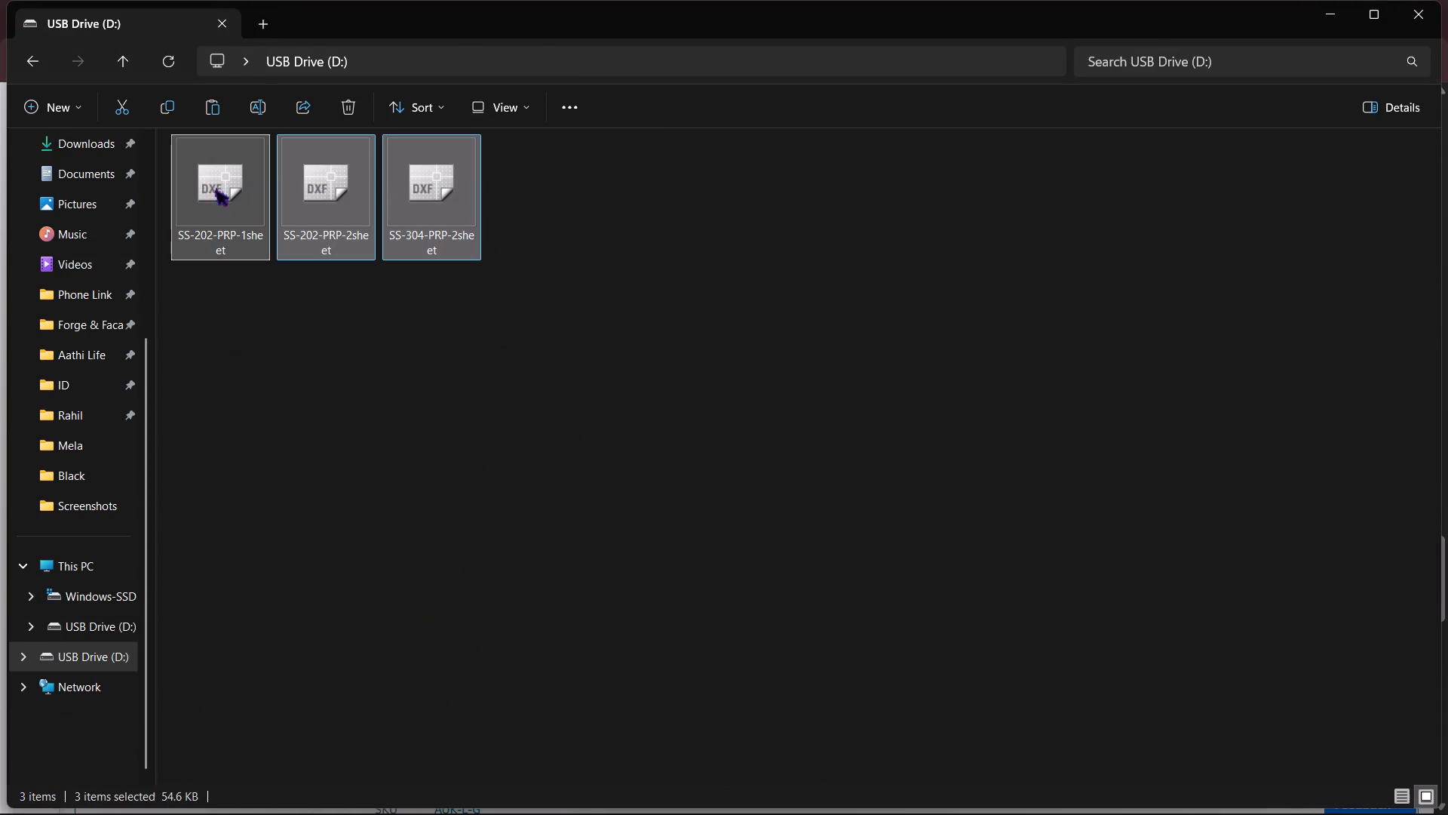
click(167, 105)
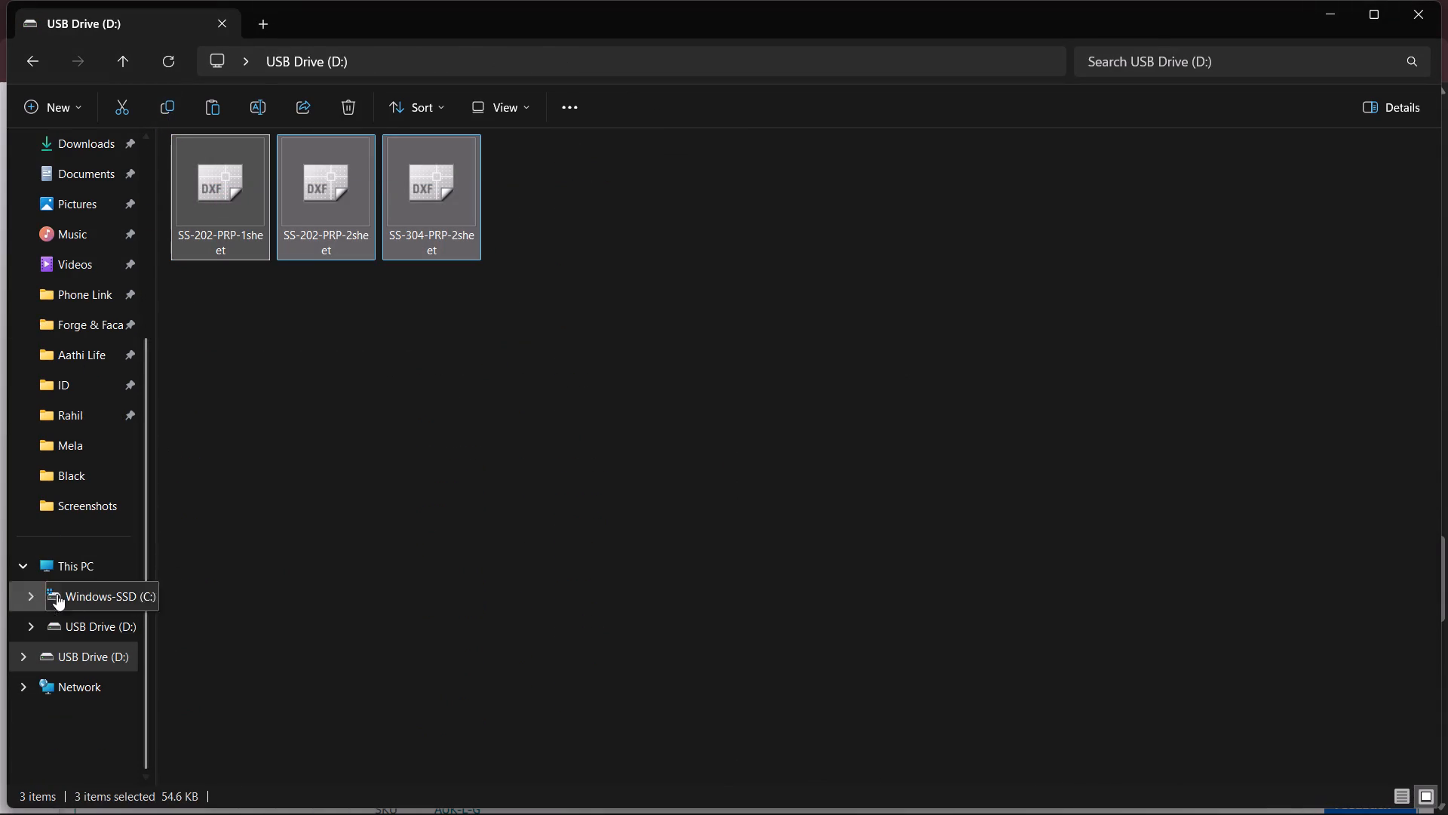
Create a folder named Rahul inside the ID folder and open it.
click(83, 377)
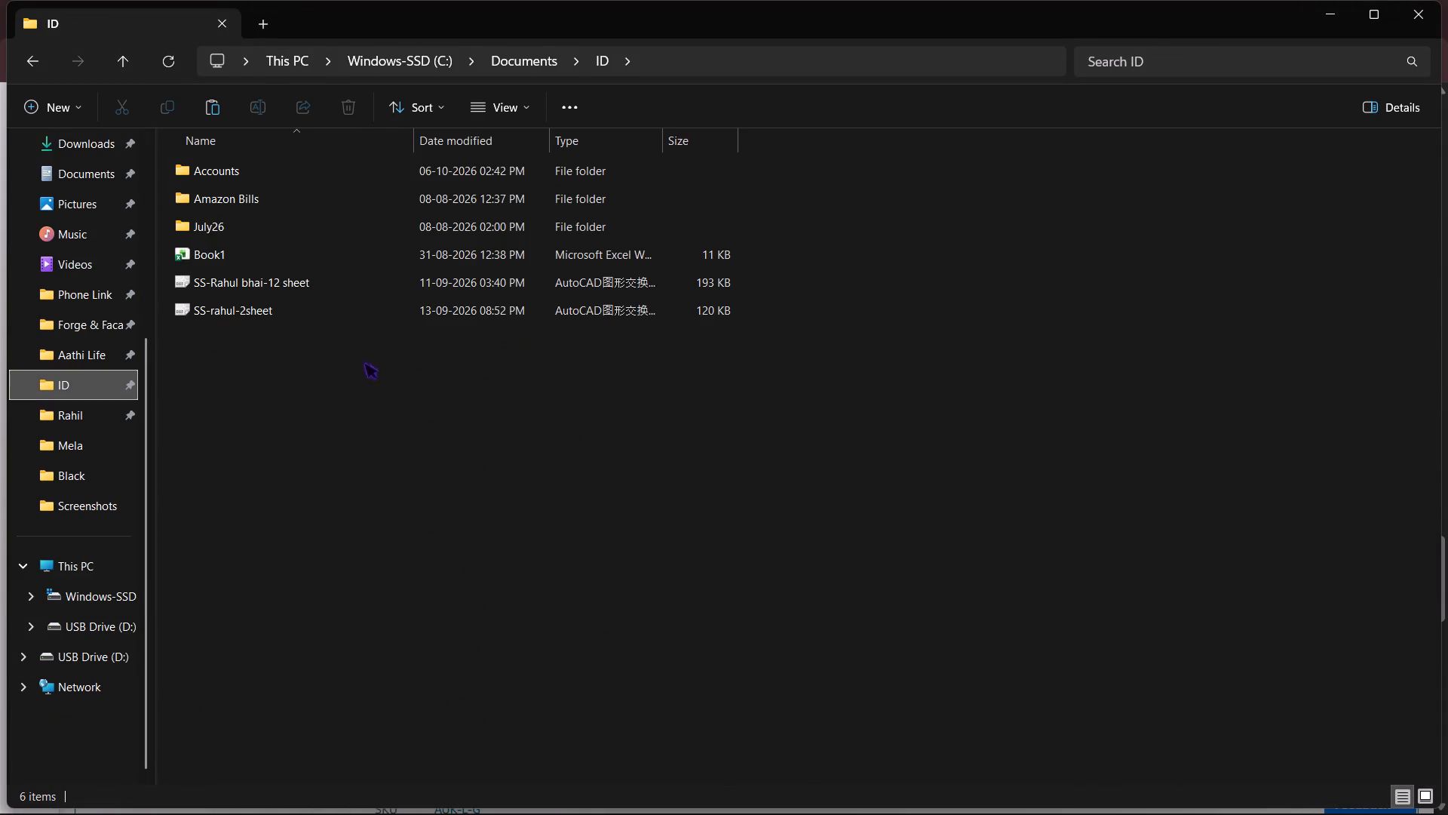
click(297, 361)
right_click(292, 364)
click(214, 419)
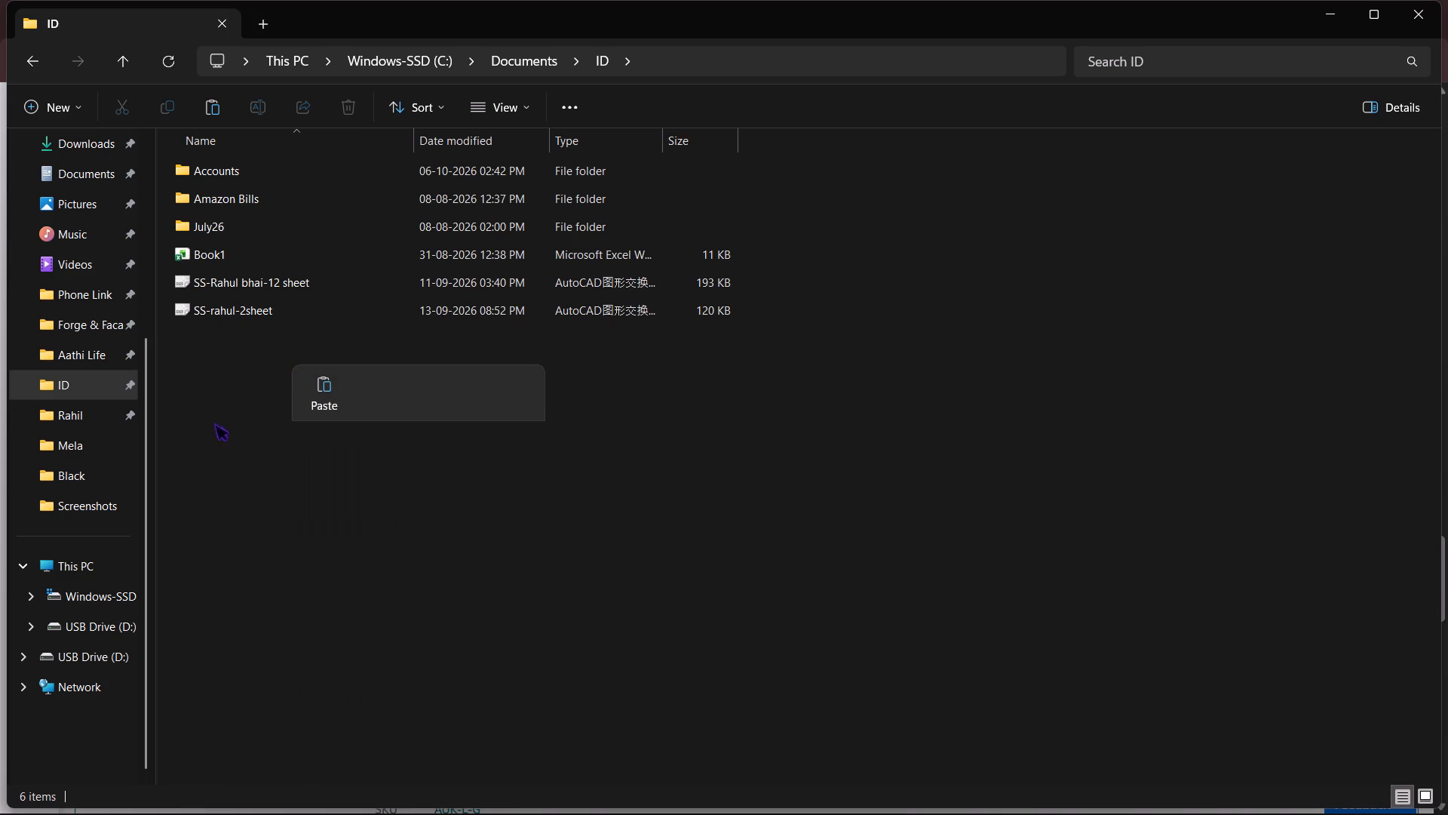
right_click(214, 419)
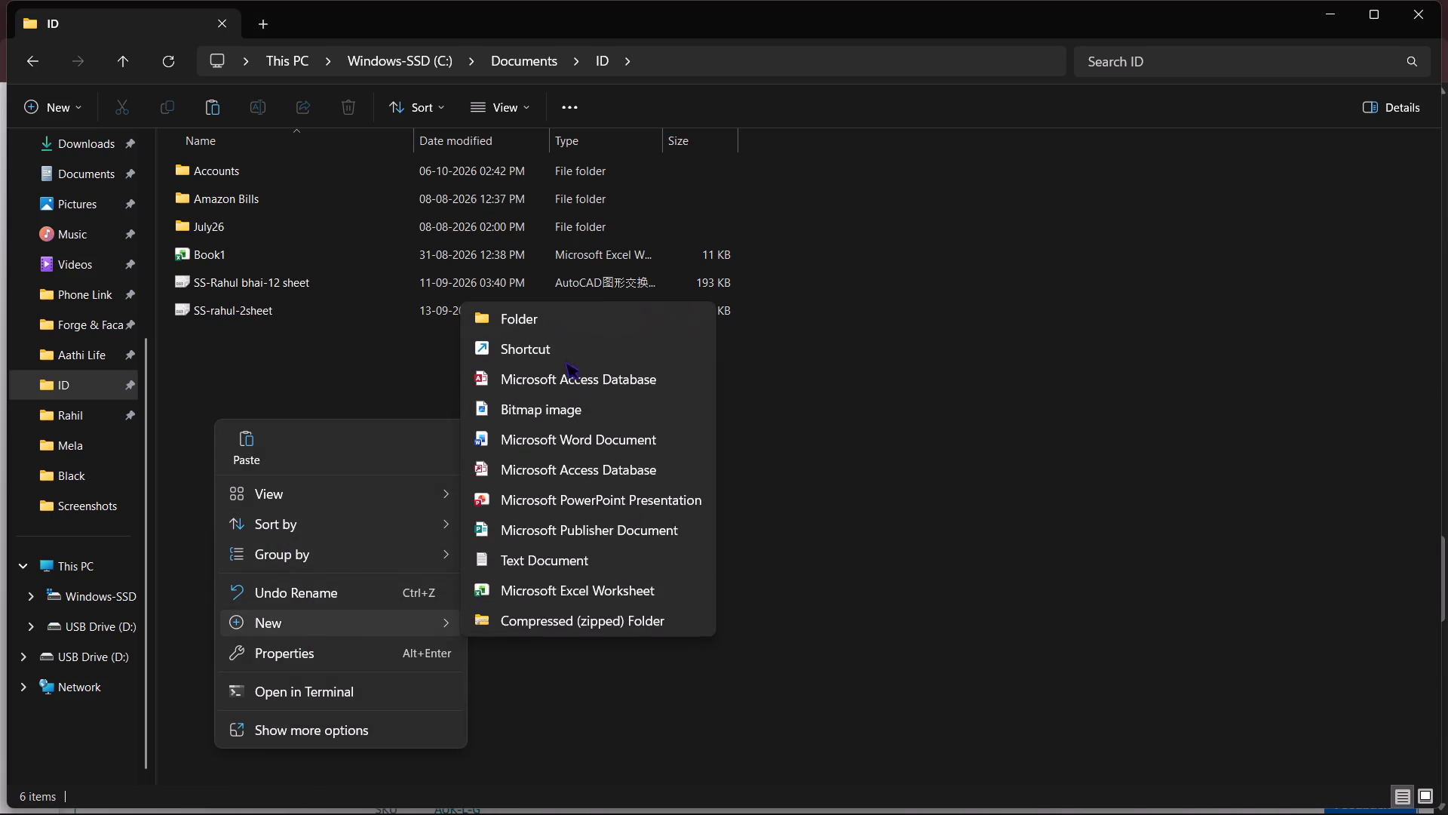
click(545, 318)
text(Rahul)
key(Return)
key(Return)
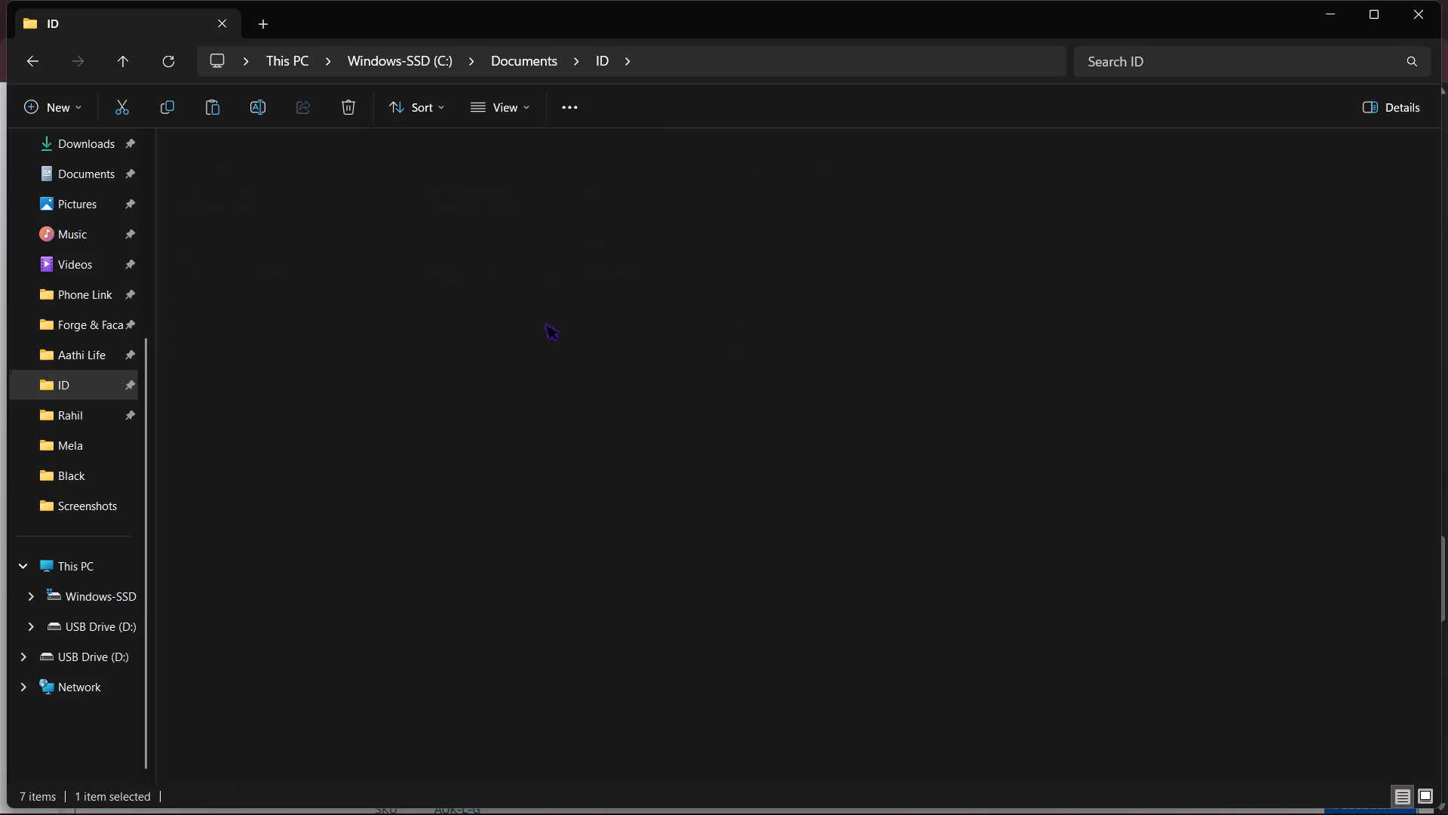
Paste the three copied DXF files into the Rahul folder and maximize the window.
key(ctrl+v)
click(470, 392)
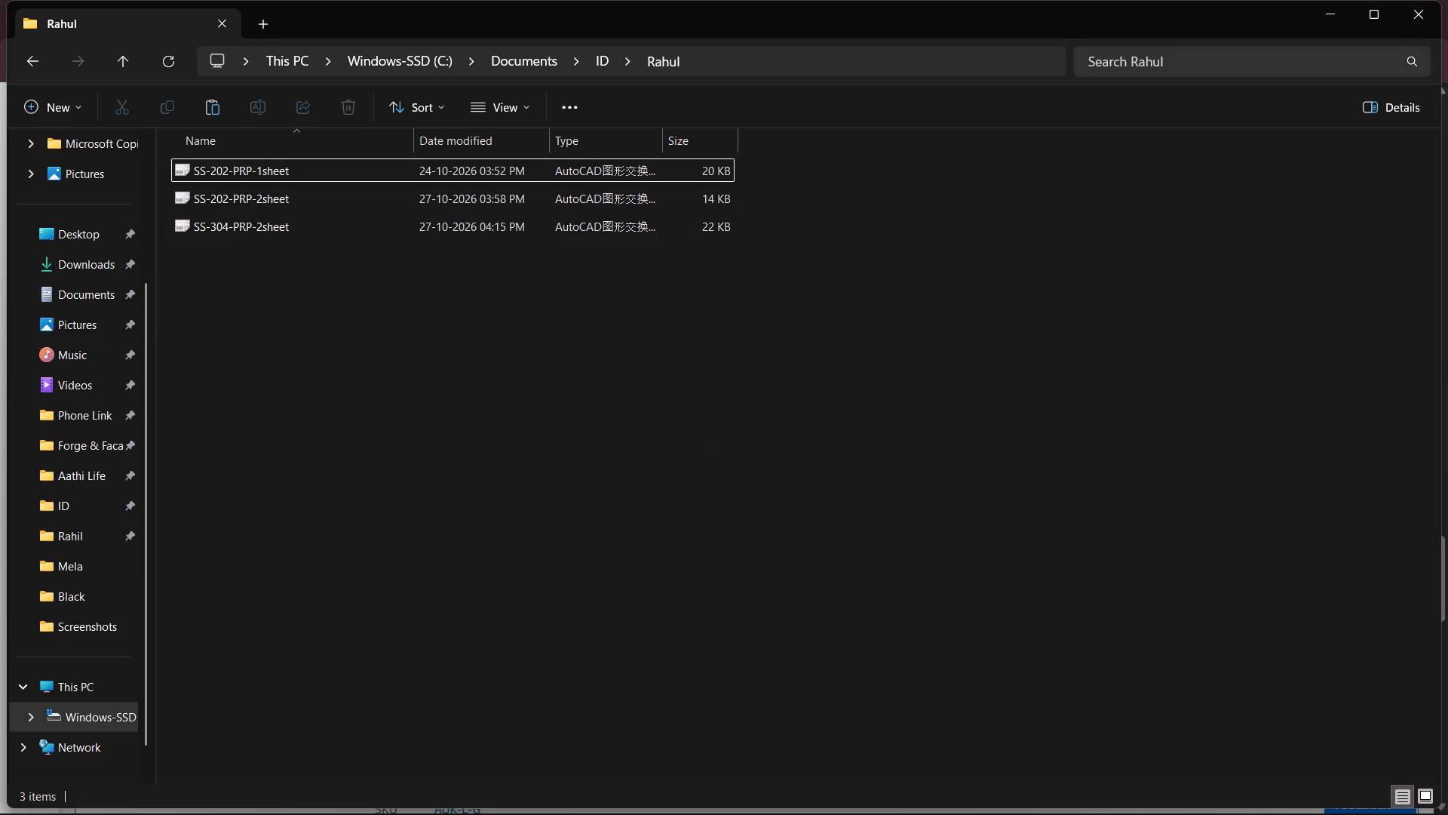
click(1371, 19)
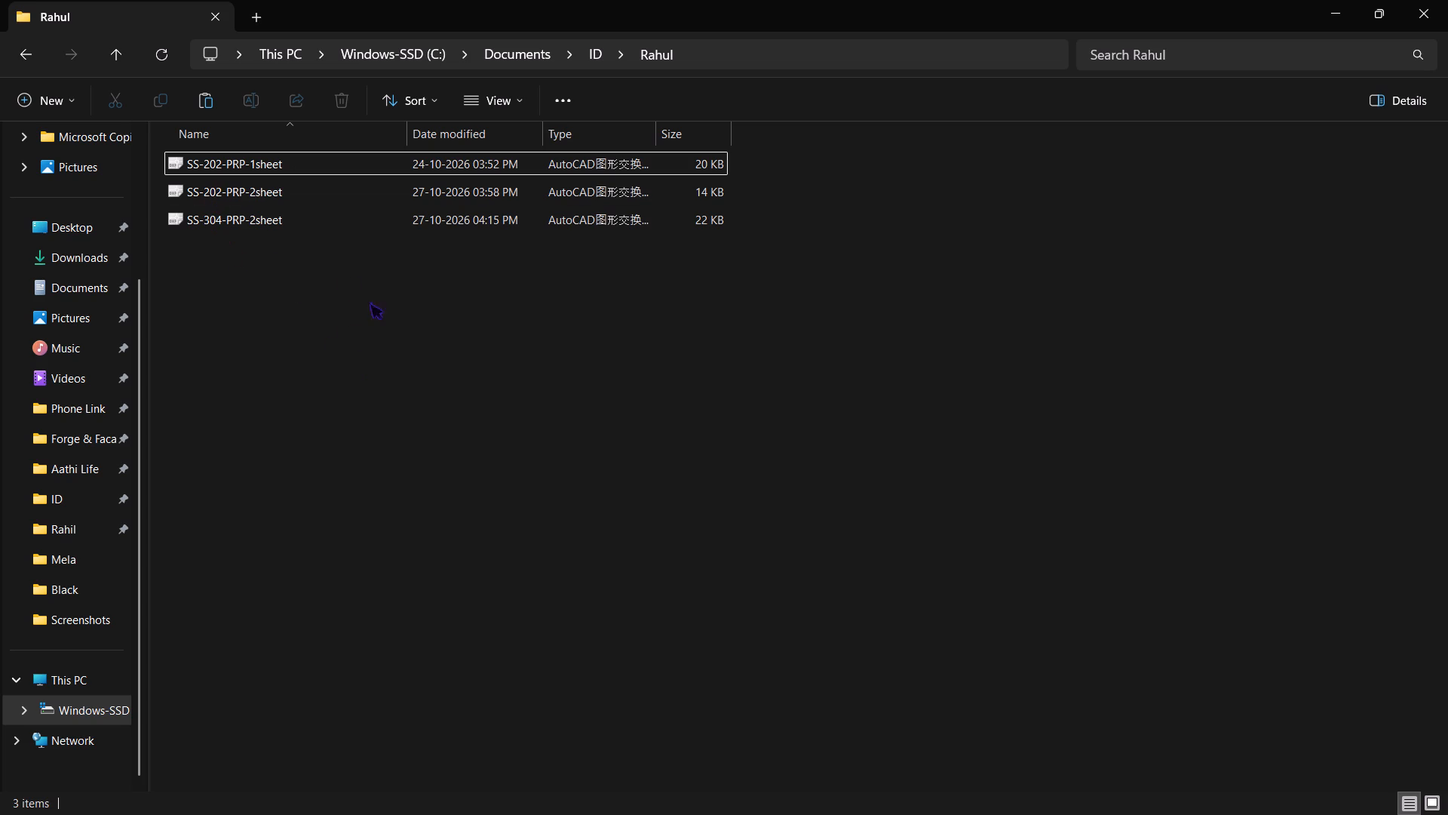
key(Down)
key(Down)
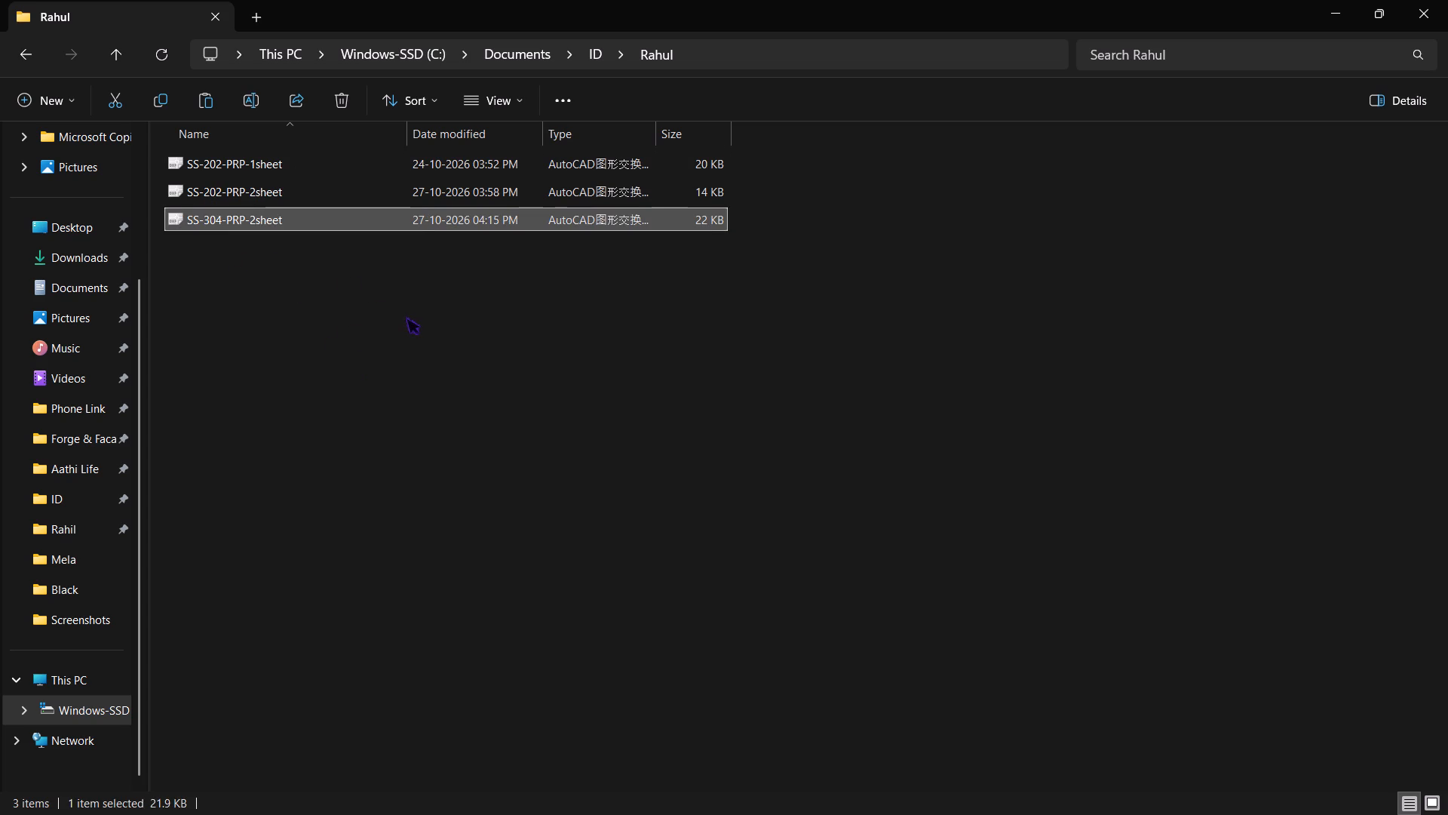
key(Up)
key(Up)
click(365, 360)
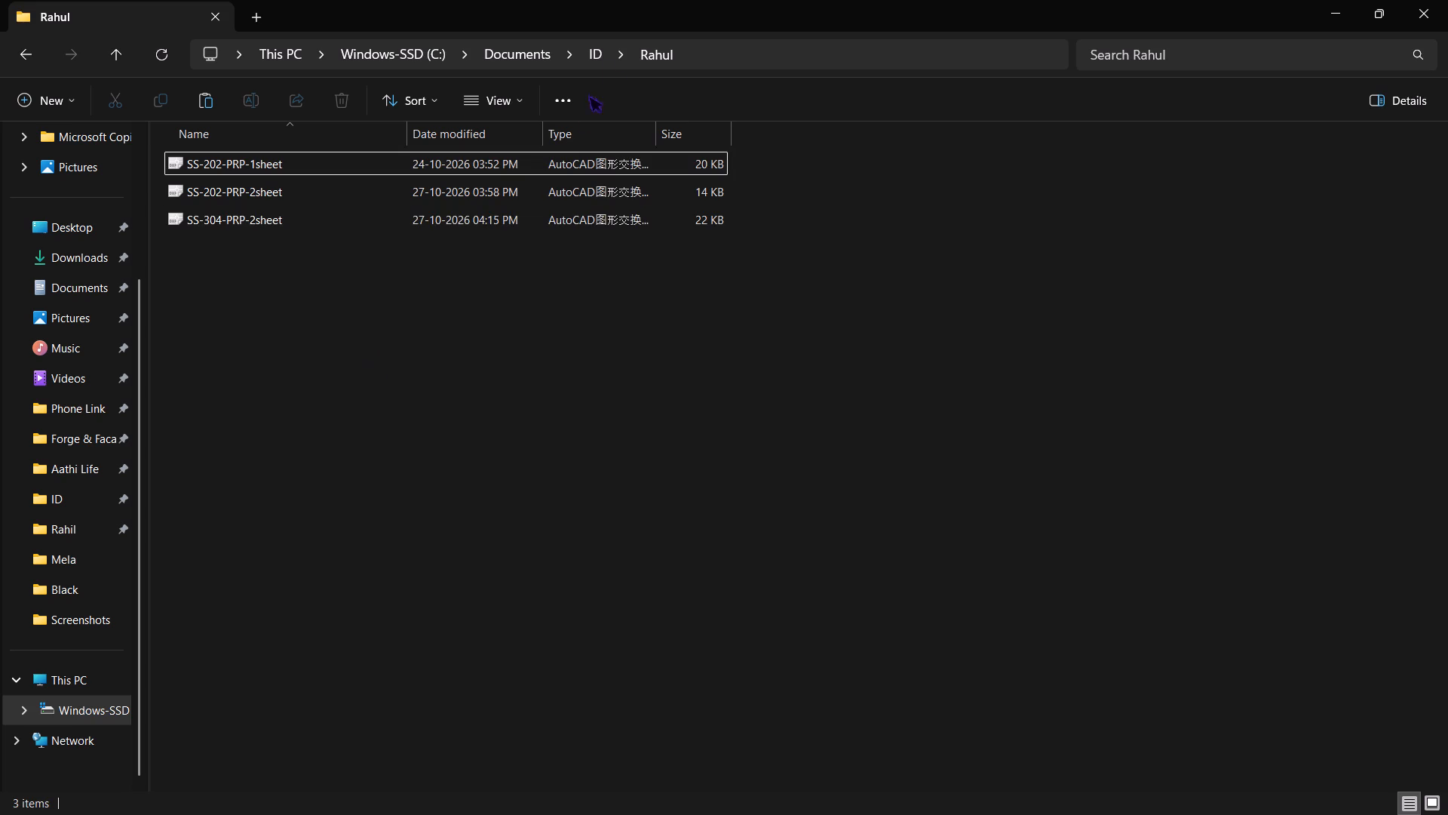
Go back to the ID folder and rename the Rahul folder as "Rahul (27-10-26)".
click(596, 45)
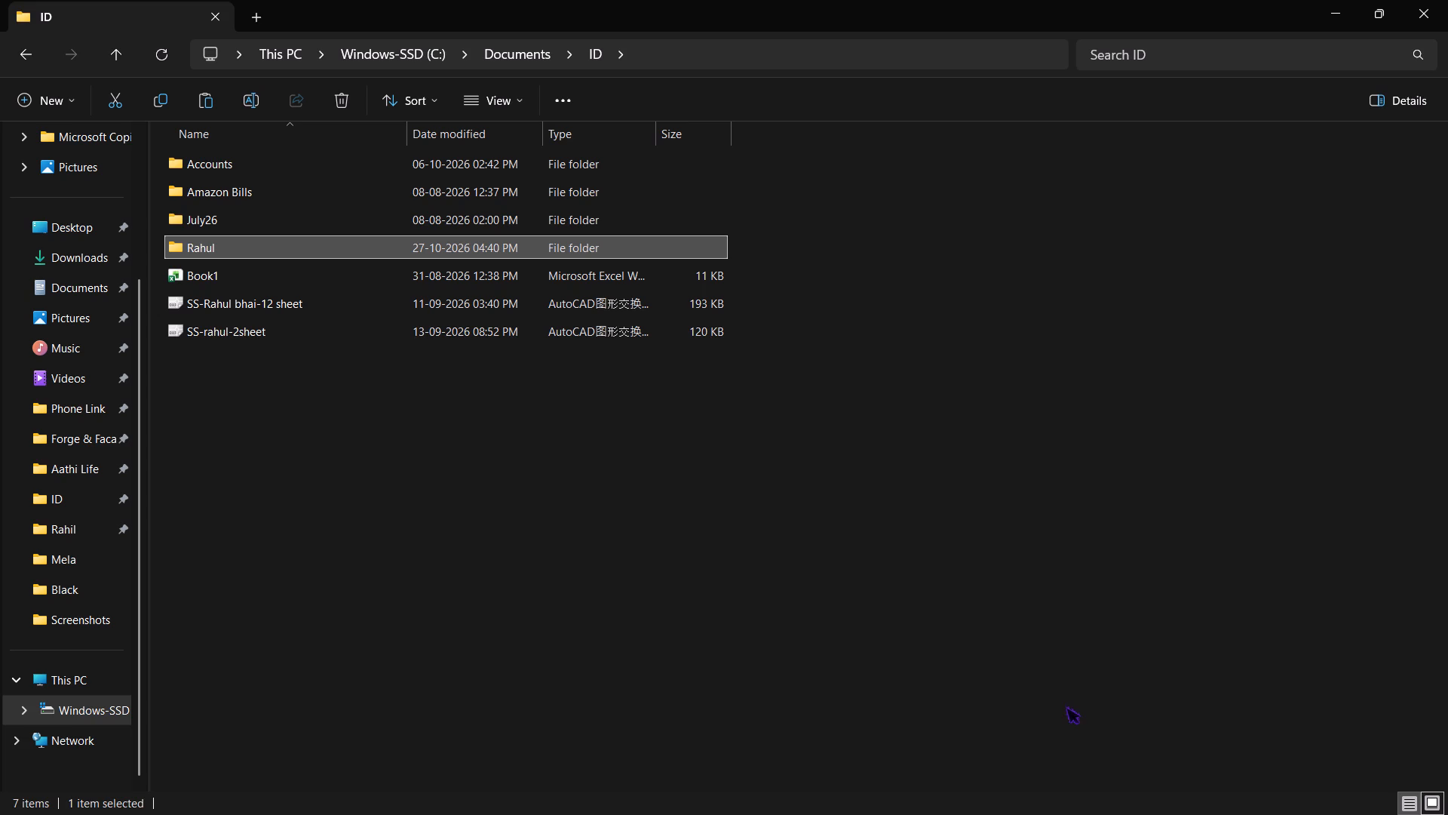
key(F2)
key(Right)
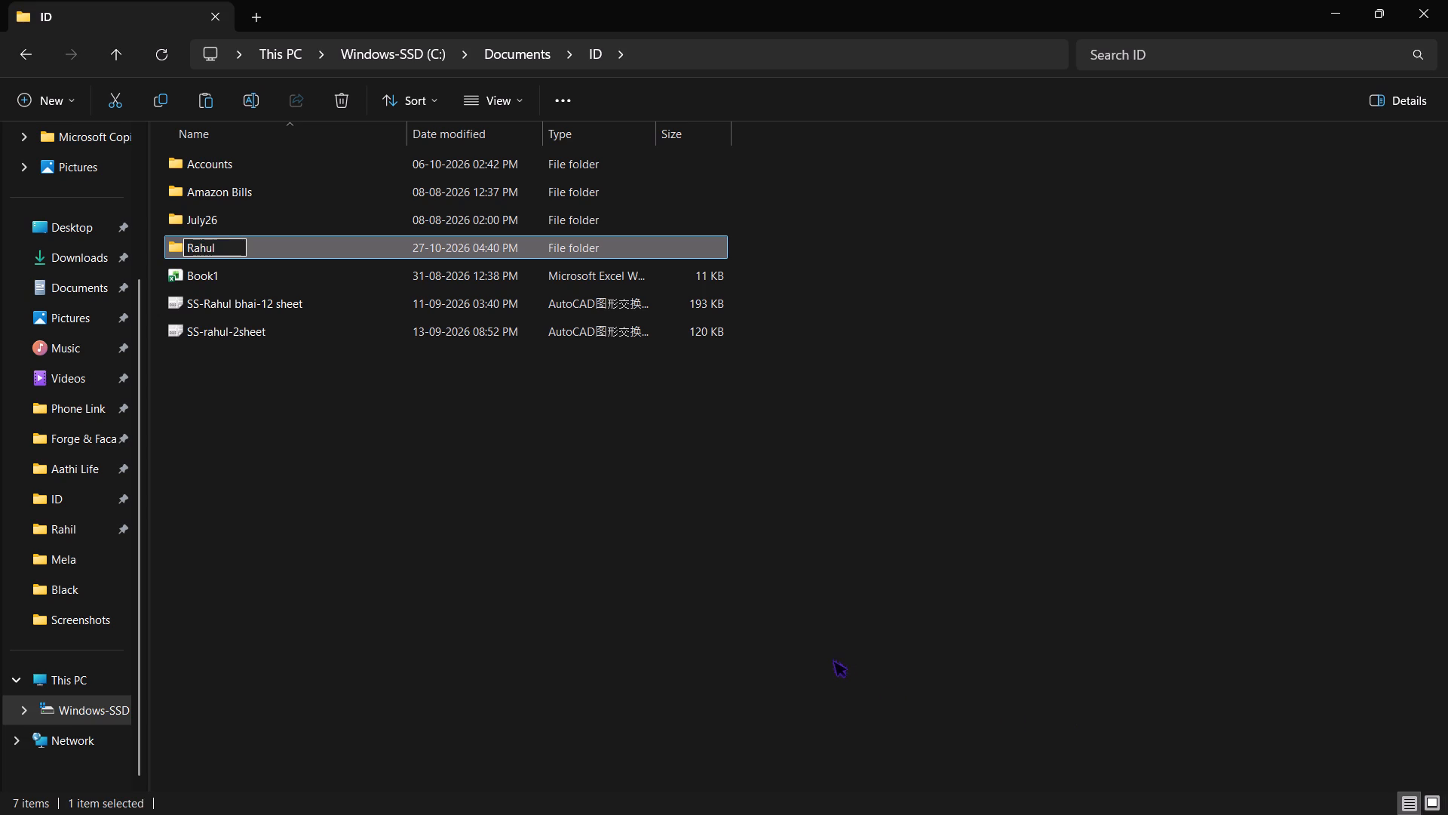
key(space)
key(shift+parenleft)
text(27-)
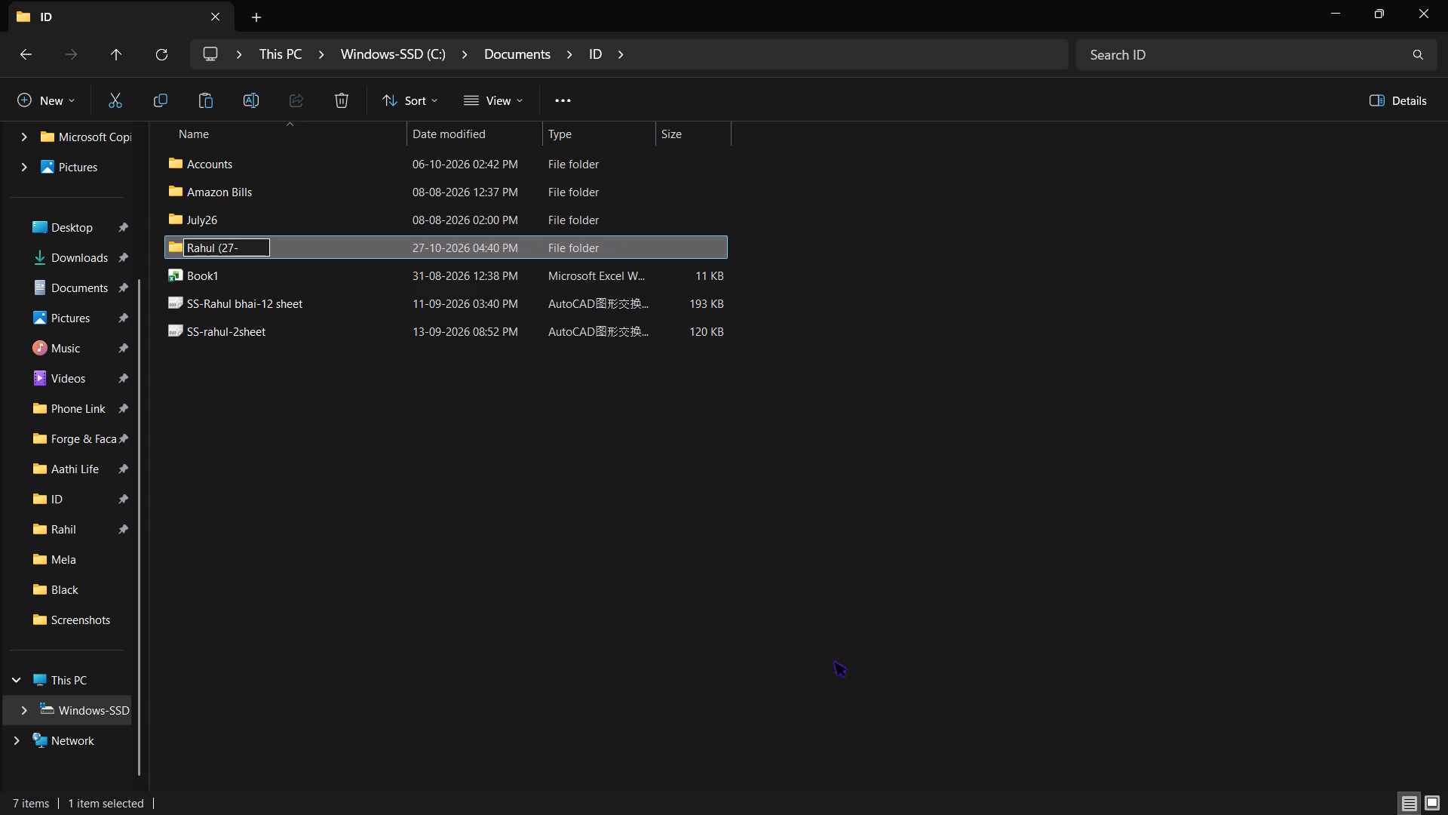
text(10)
key(minus)
text(26)
key(shift+parenright)
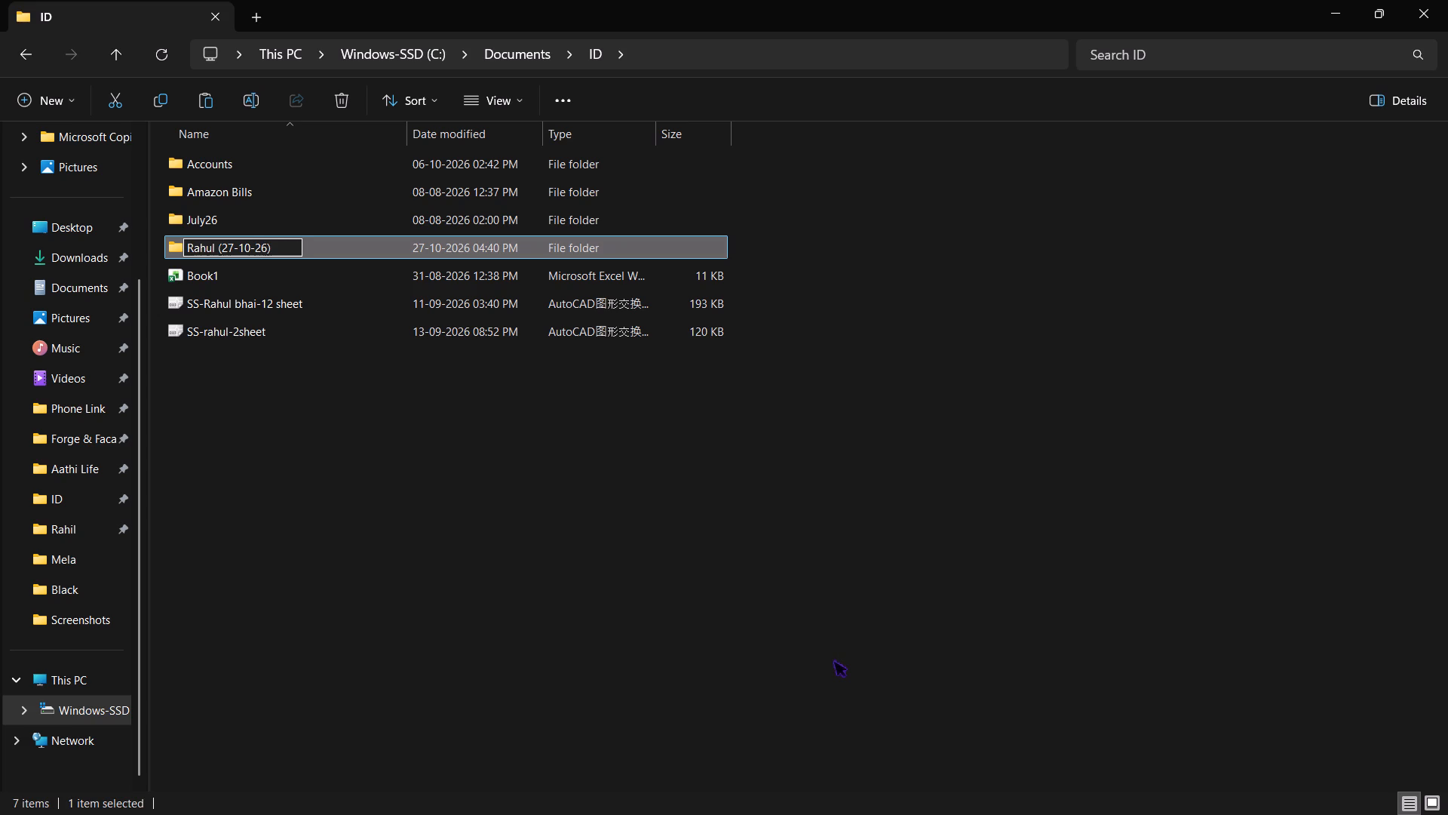
click(833, 655)
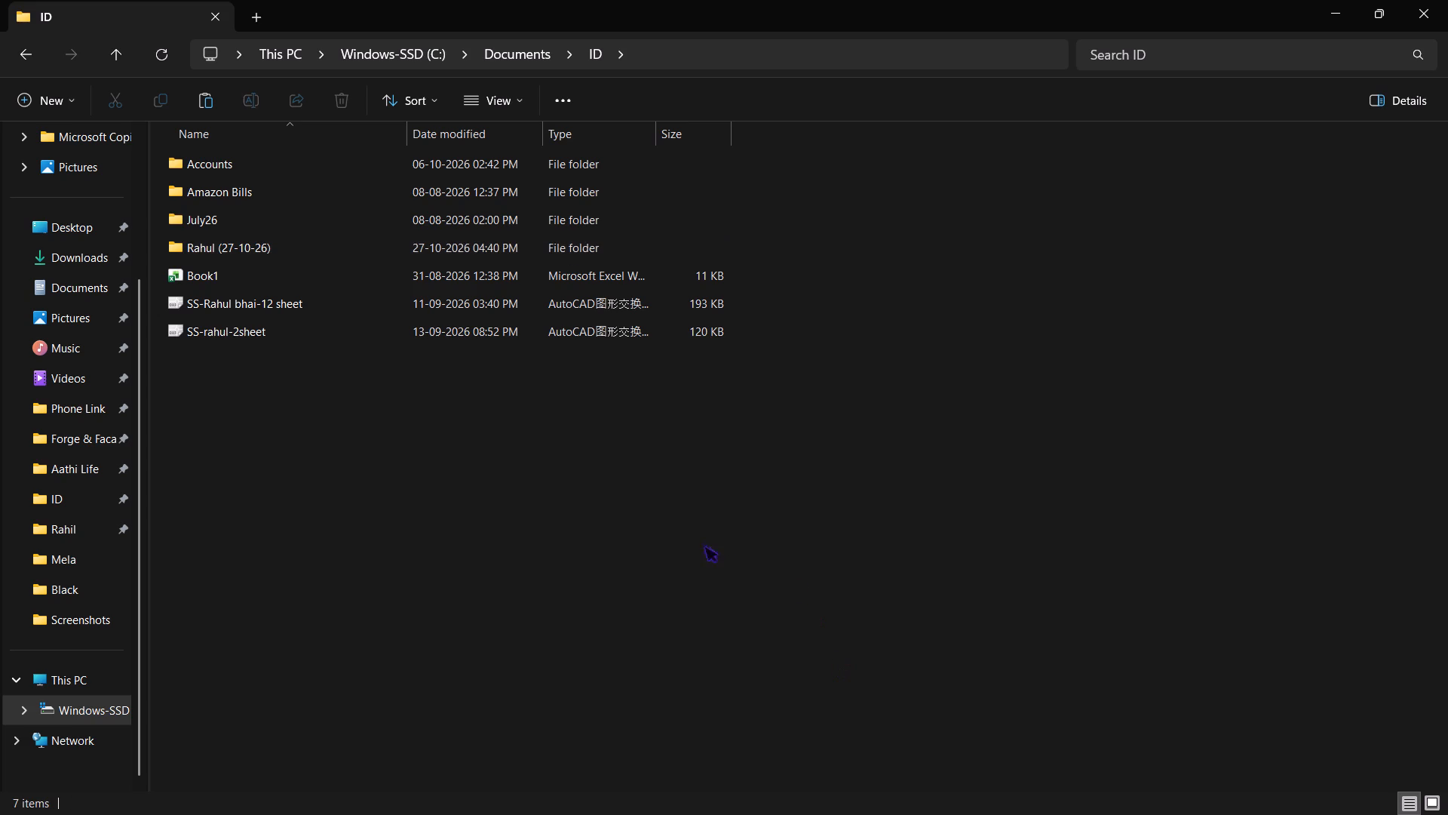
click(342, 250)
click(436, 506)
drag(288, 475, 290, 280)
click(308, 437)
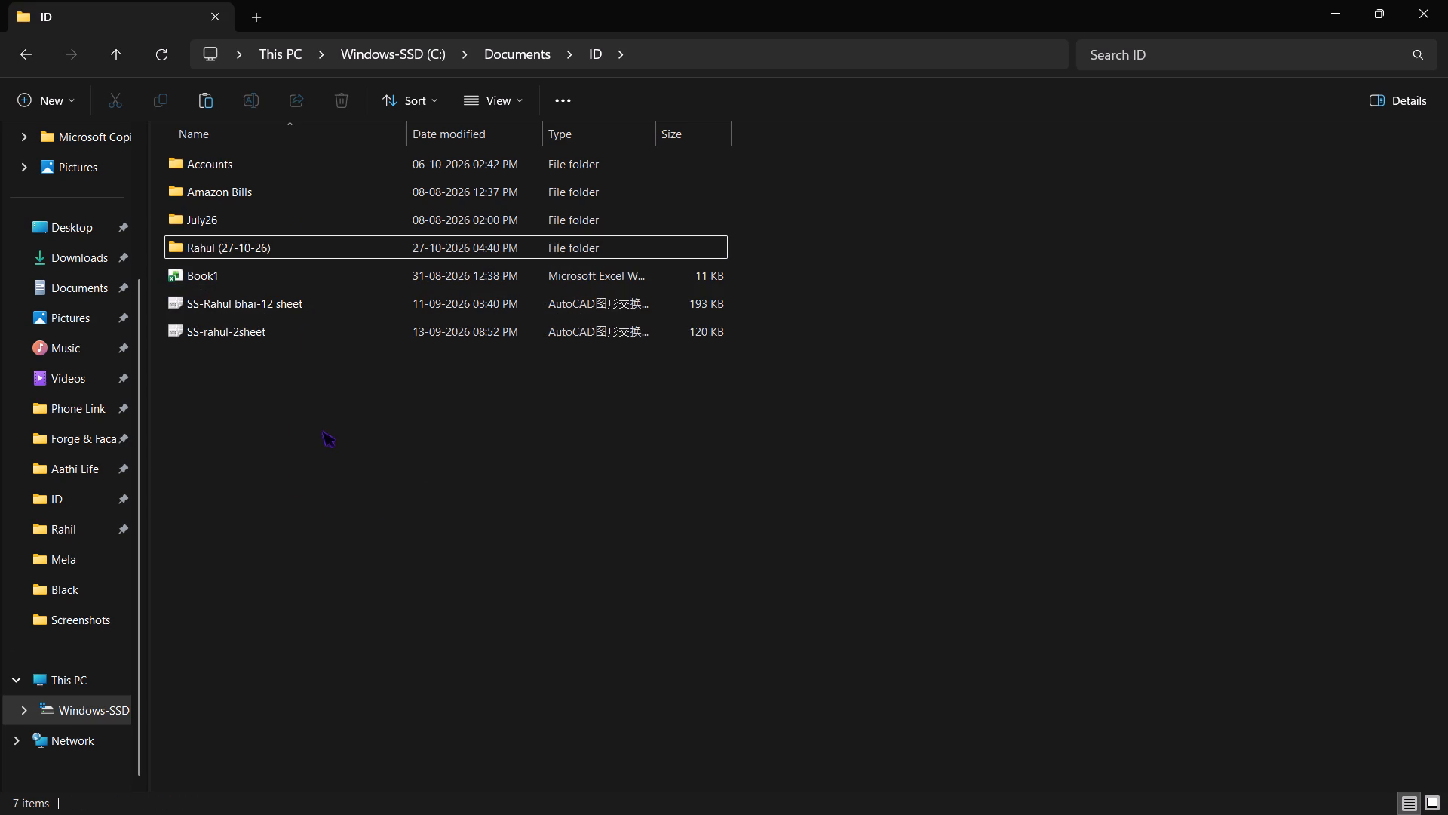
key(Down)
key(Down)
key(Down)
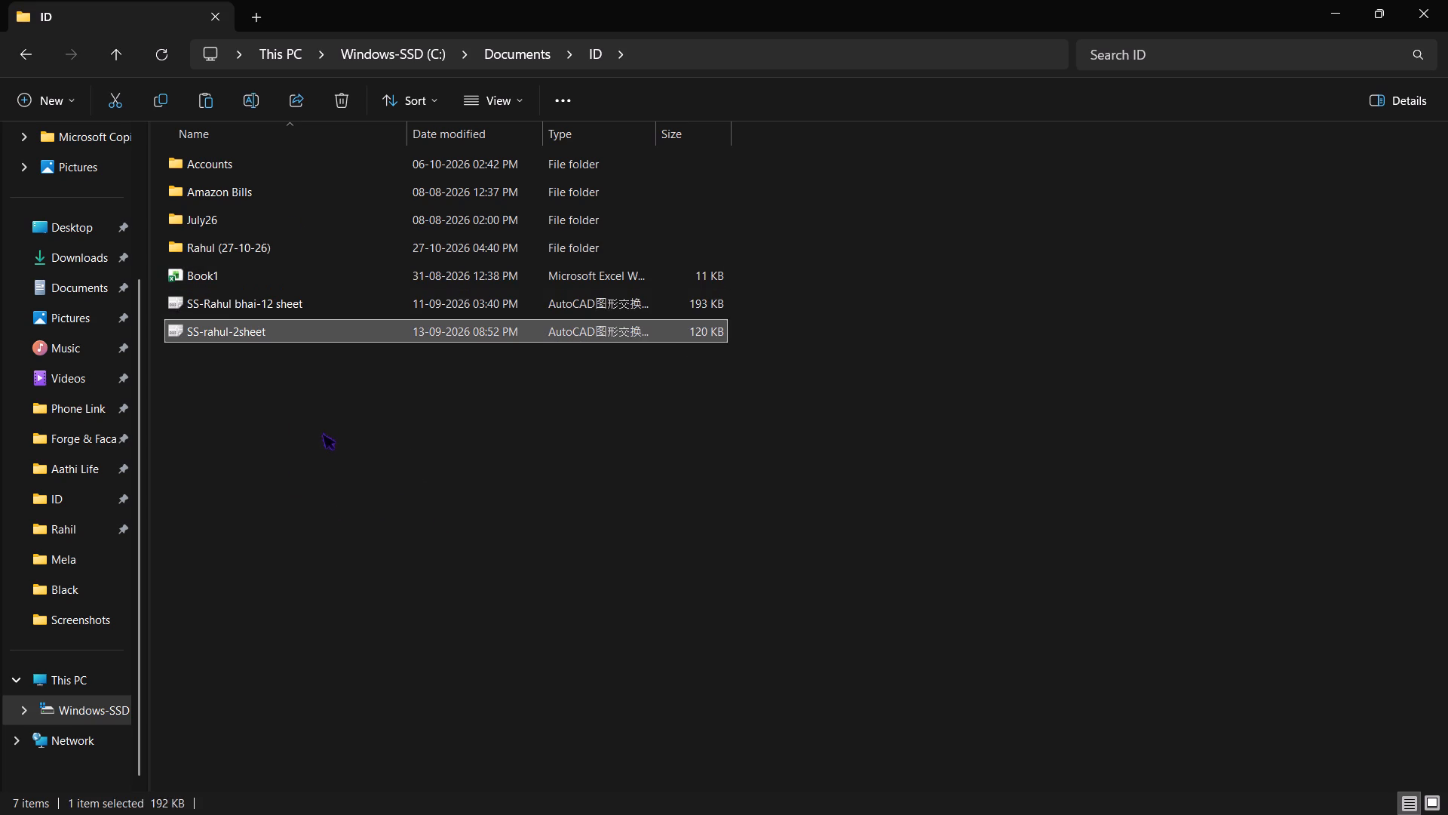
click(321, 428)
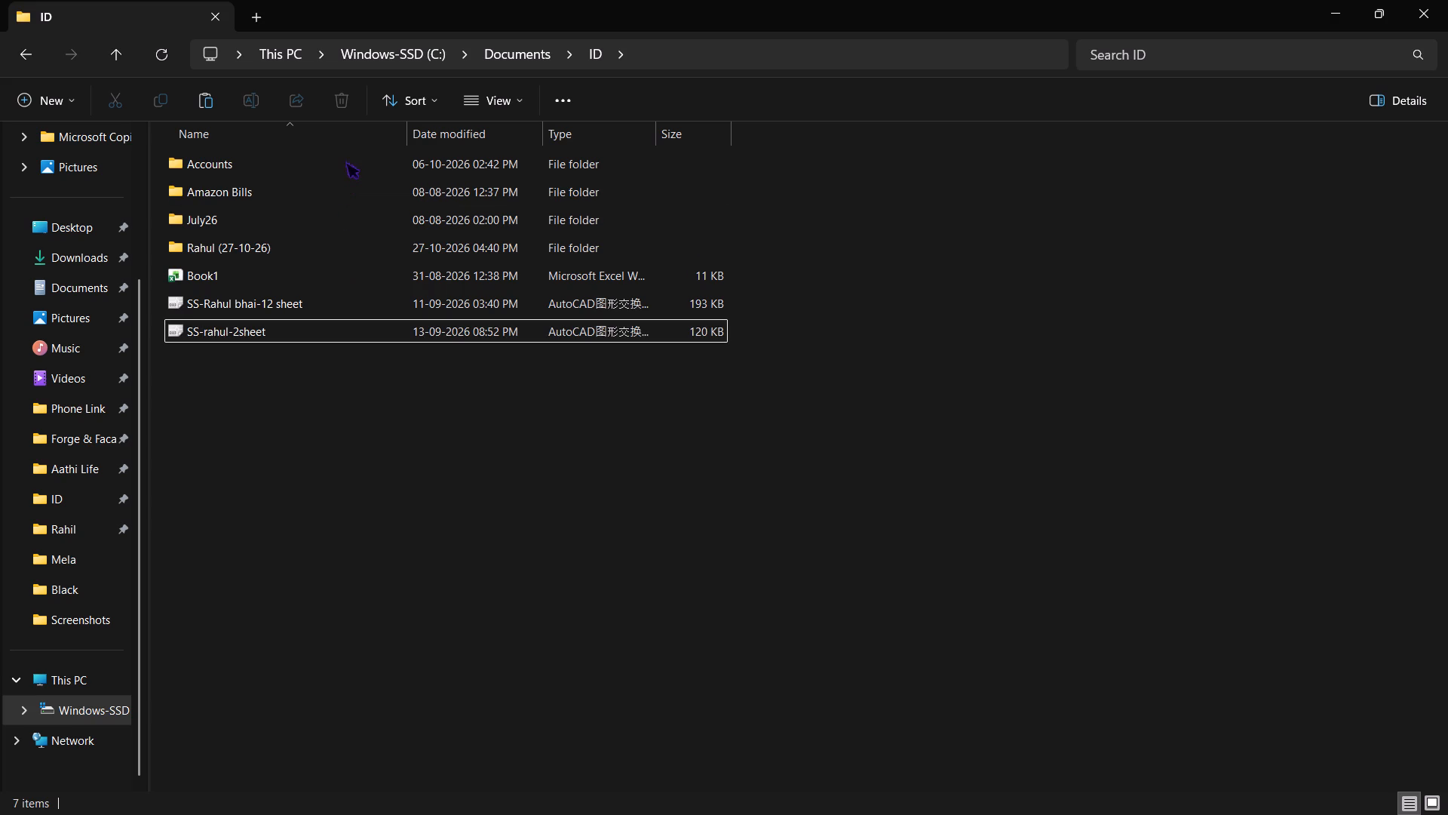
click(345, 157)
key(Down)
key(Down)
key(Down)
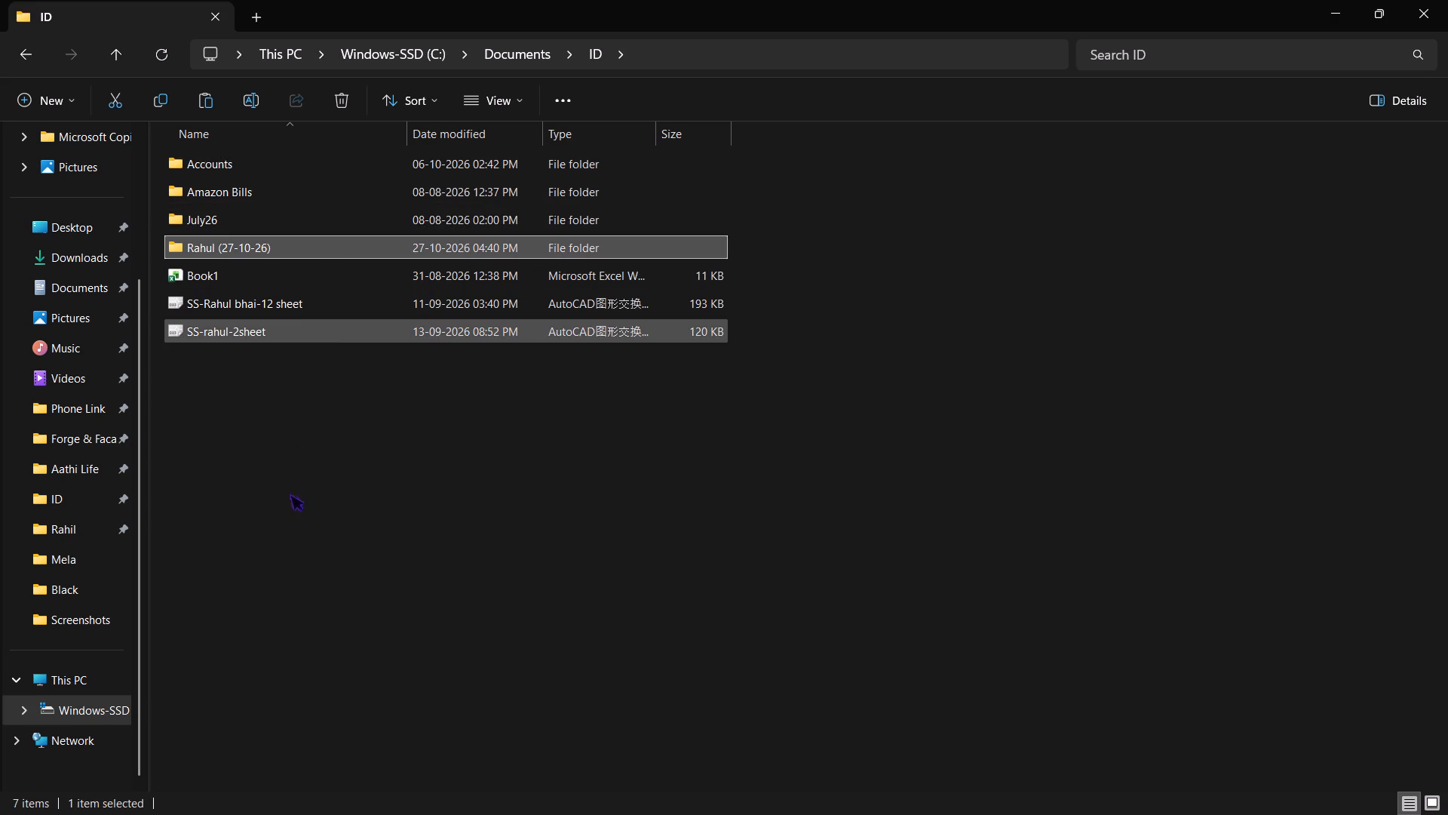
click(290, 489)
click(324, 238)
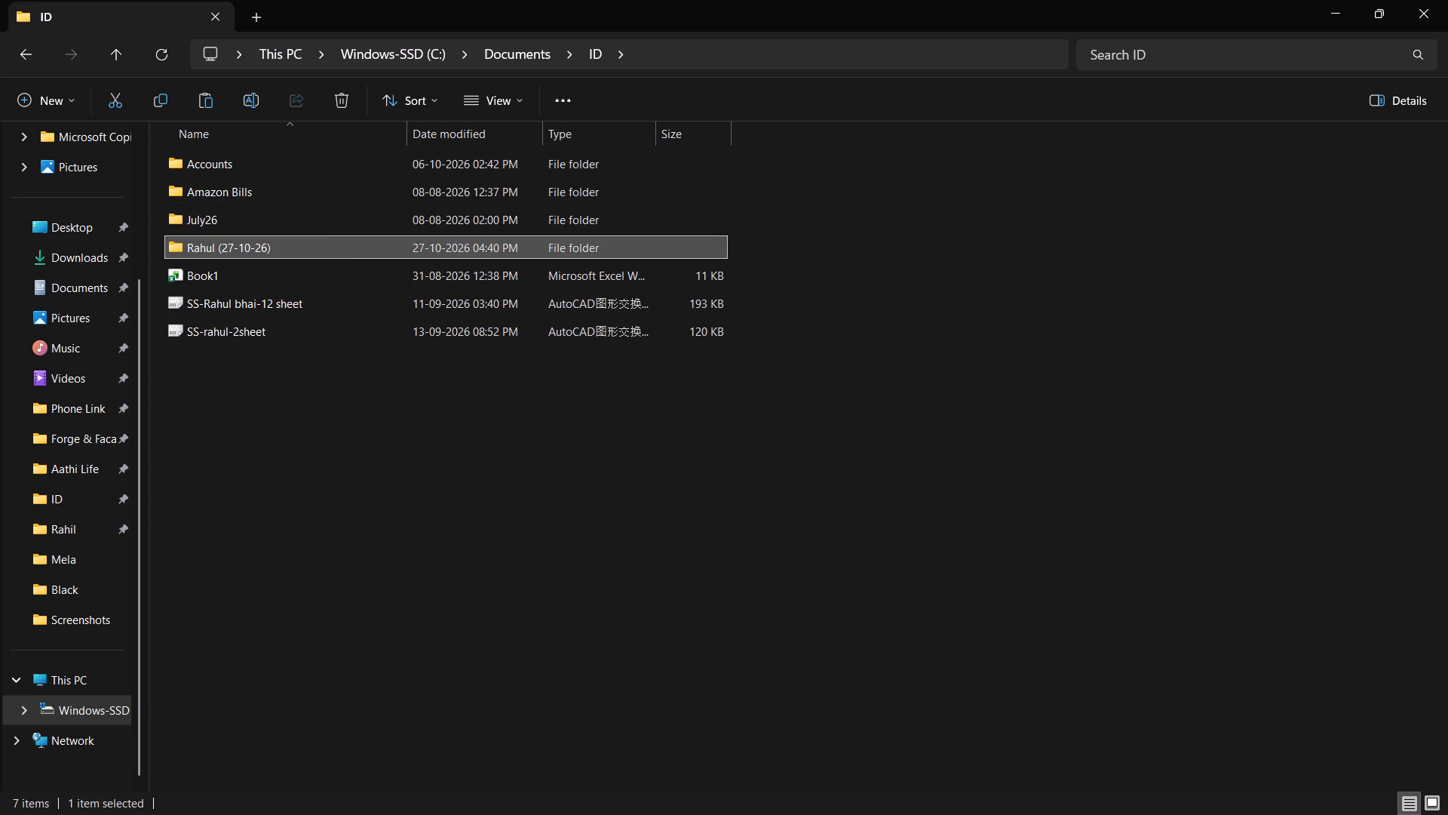
Return to the Chrome inventory page and open image management for the small black Ayatul Kursi variation, AUK-S-B.
click(1315, 14)
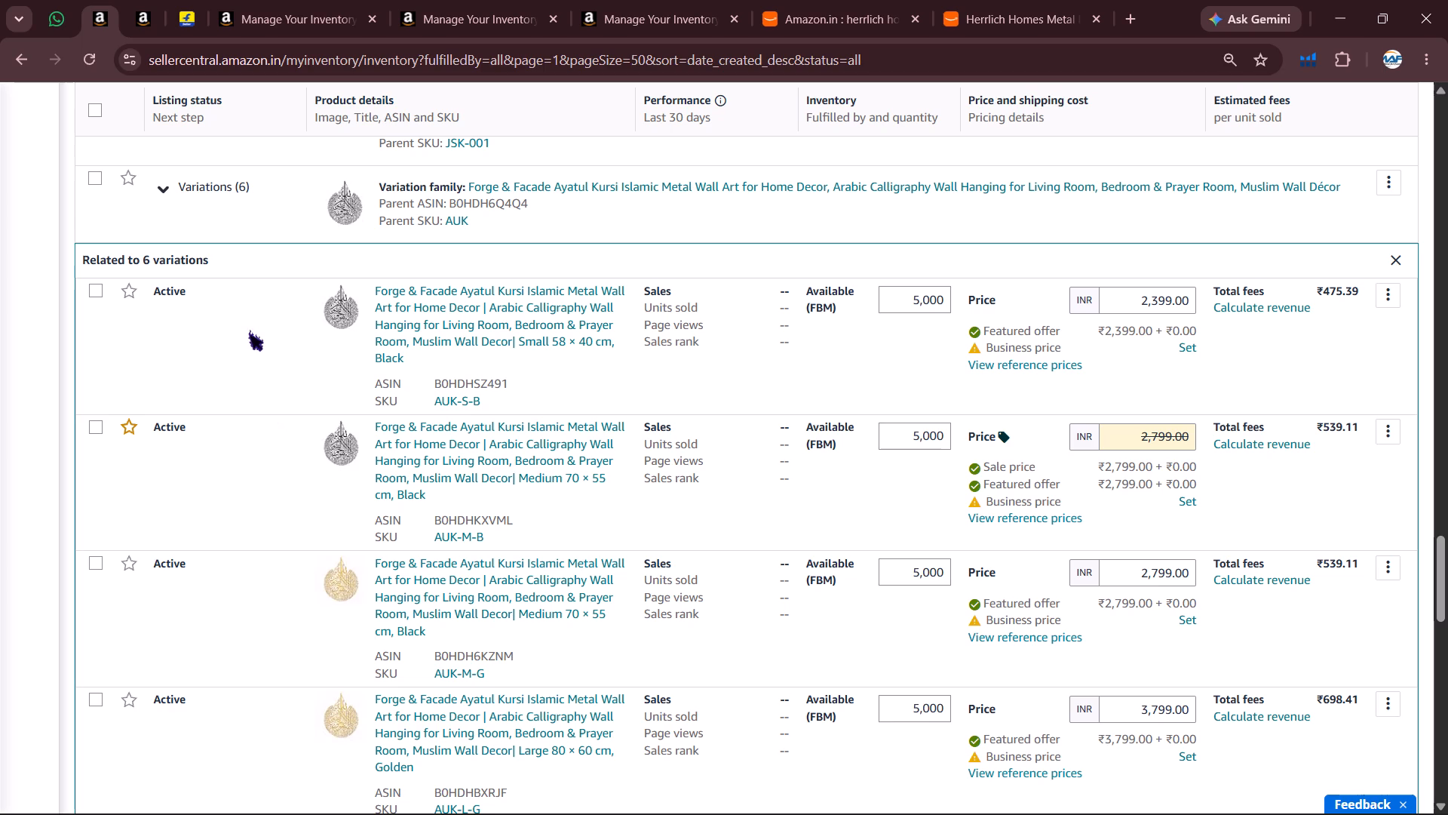
scroll(249, 328, up, 1)
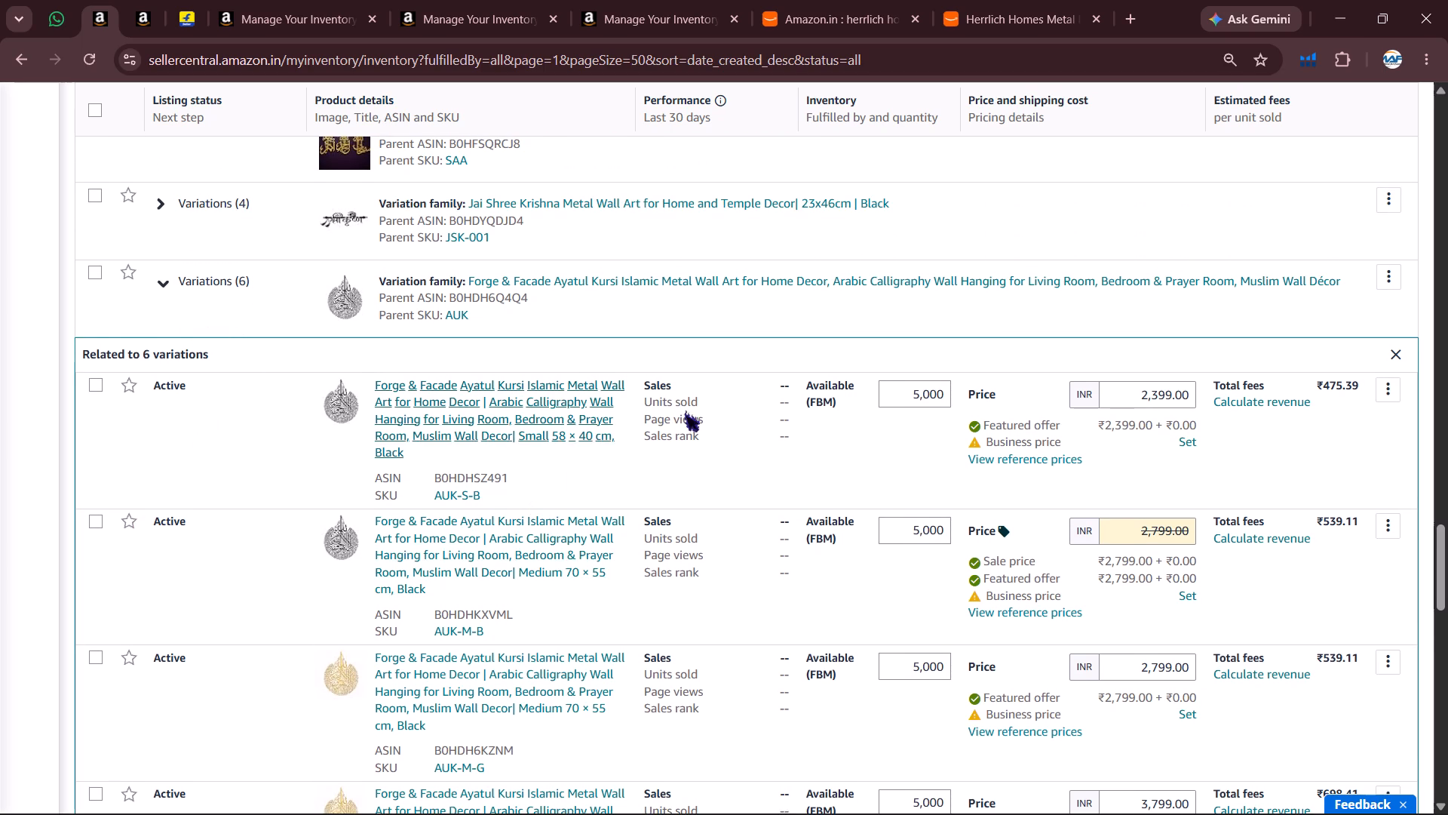
click(1397, 385)
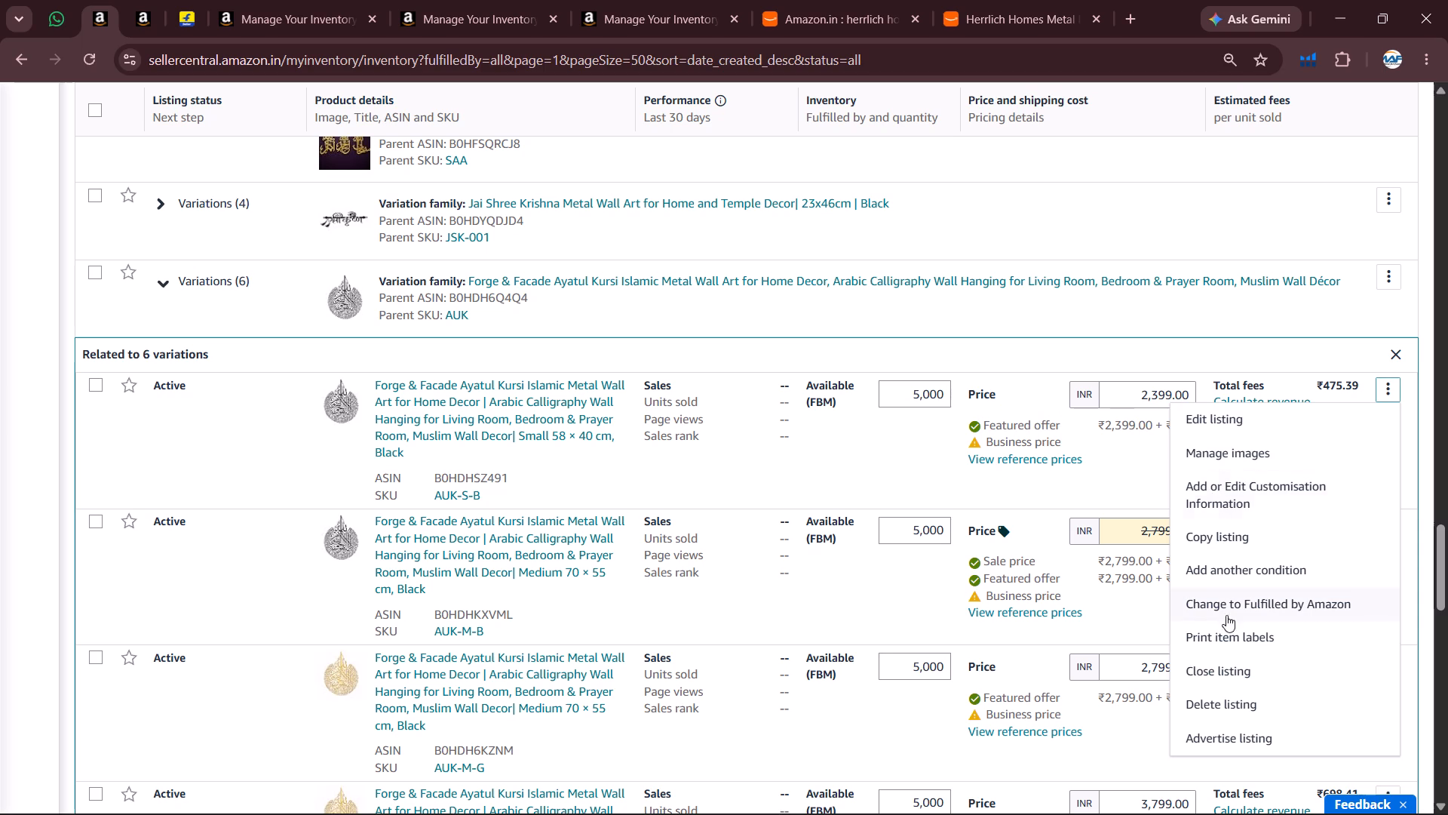
click(1205, 452)
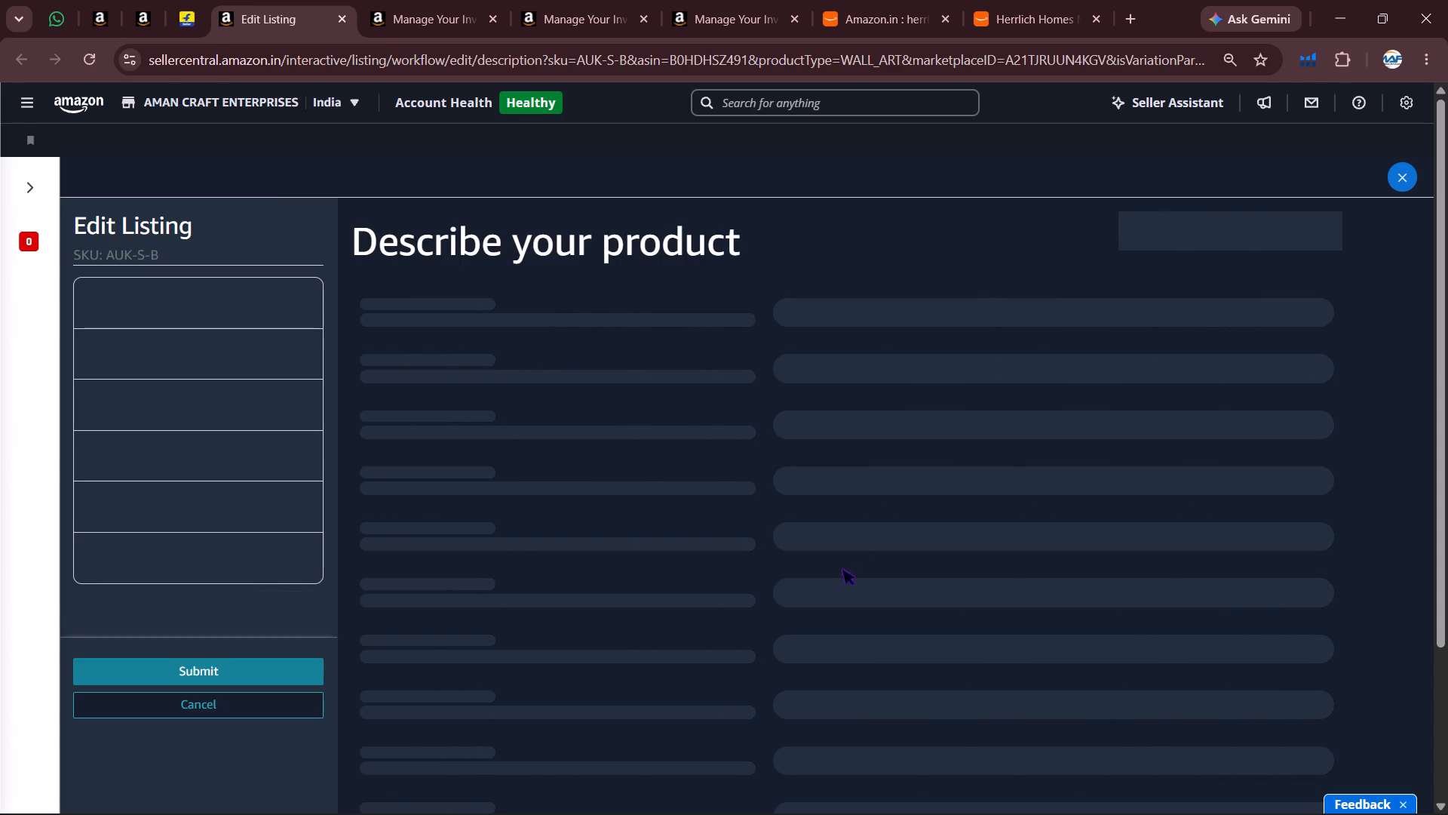
Look through the AUK-S-B listing's description, bullet points and image slots, and close its page.
scroll(841, 563, down, 9)
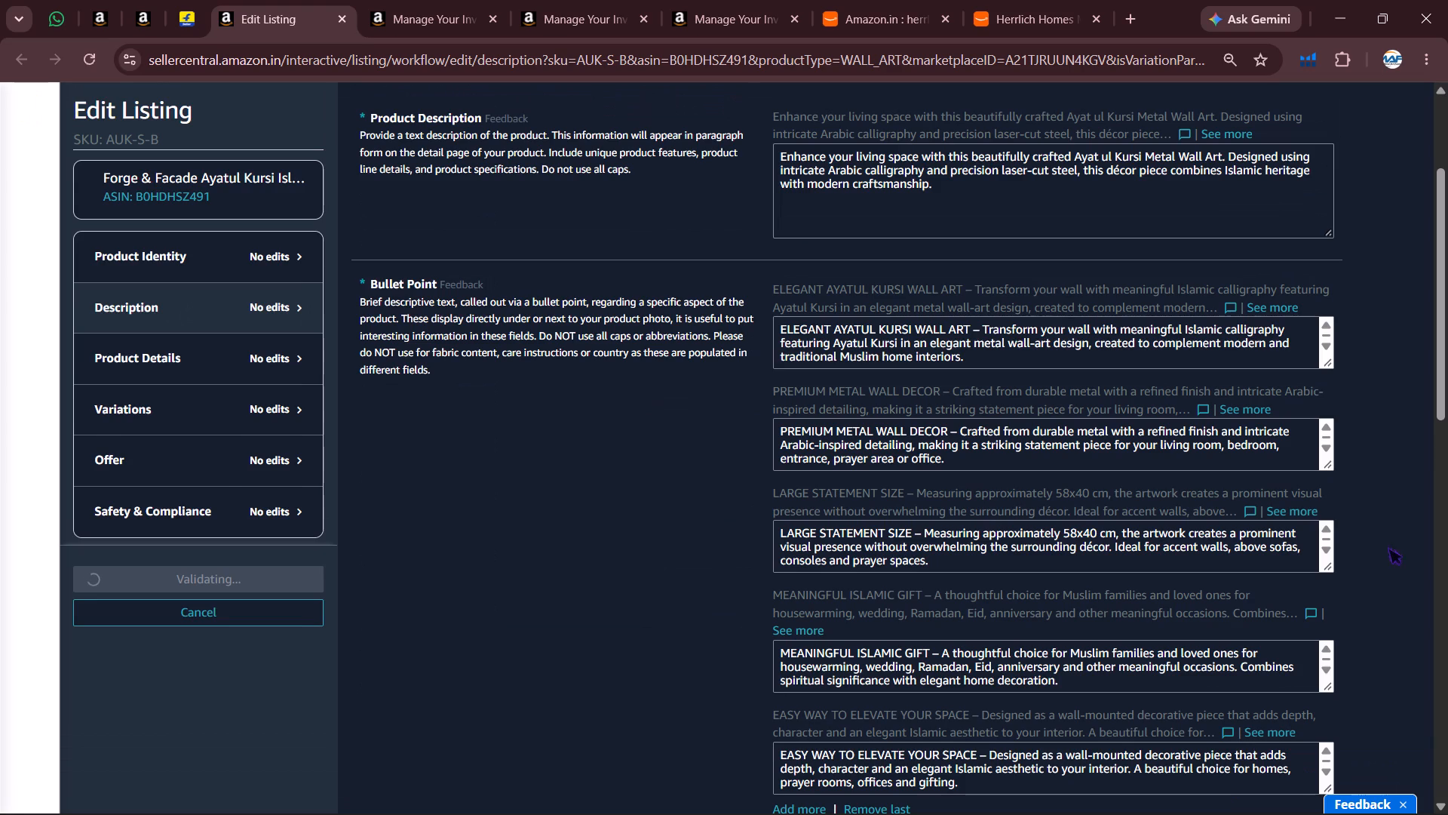
scroll(884, 568, down, 20)
scroll(884, 568, down, 8)
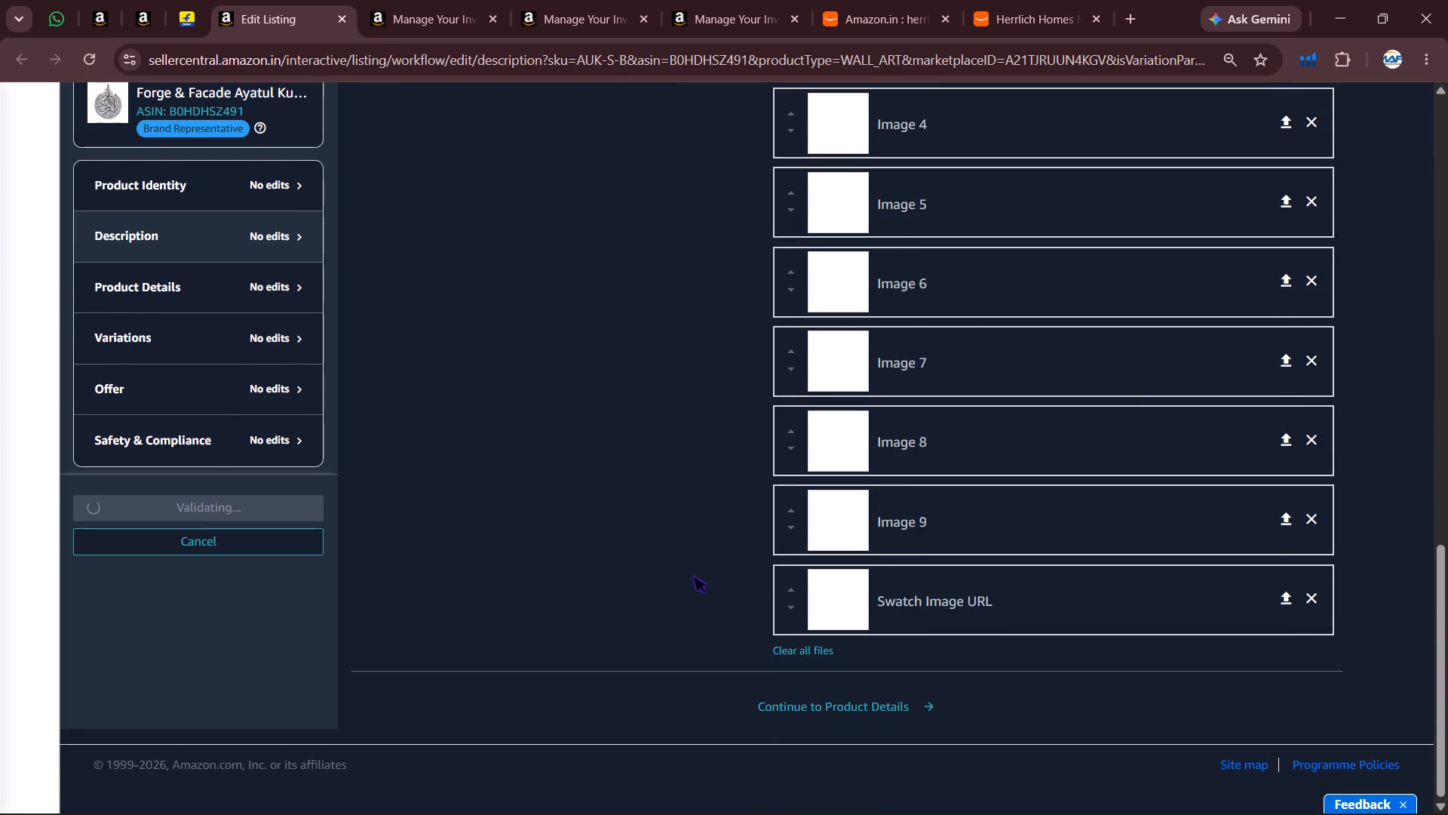
scroll(692, 570, up, 19)
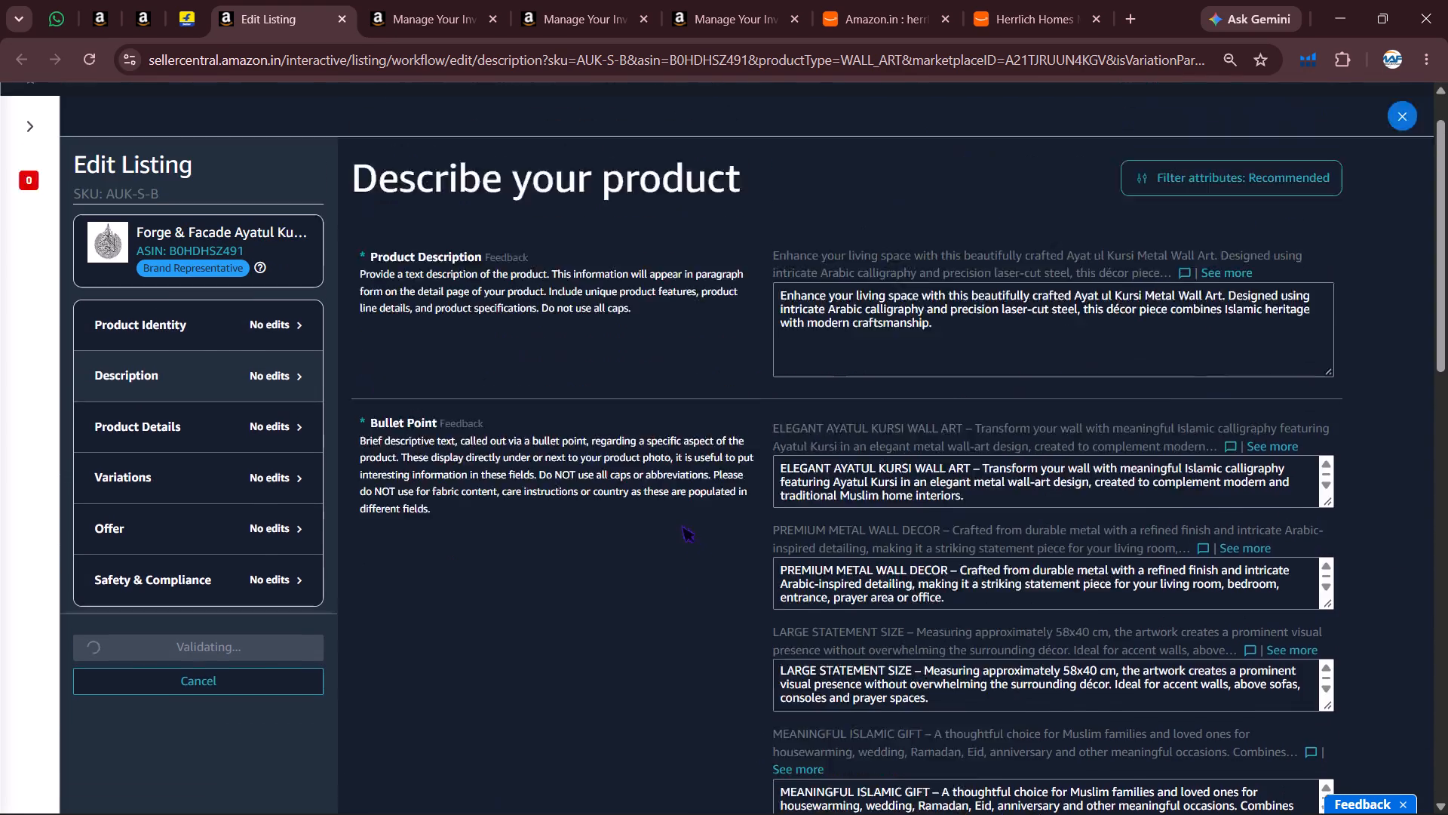
scroll(375, 32, up, 1)
click(343, 20)
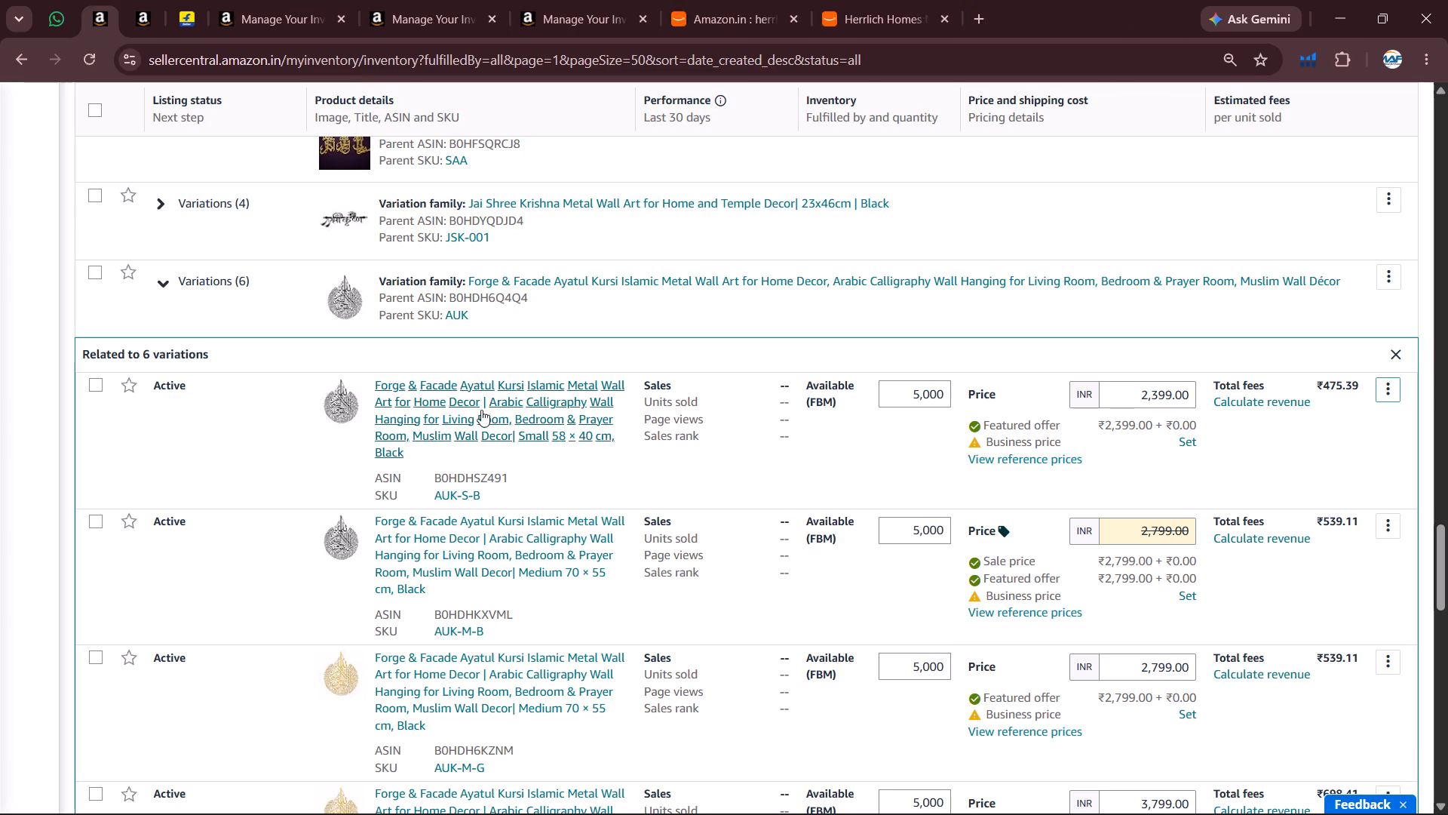
Copy the ASIN of the small black Ayatul Kursi variation, AUK-S-B, from the inventory list.
drag(512, 473, 445, 470)
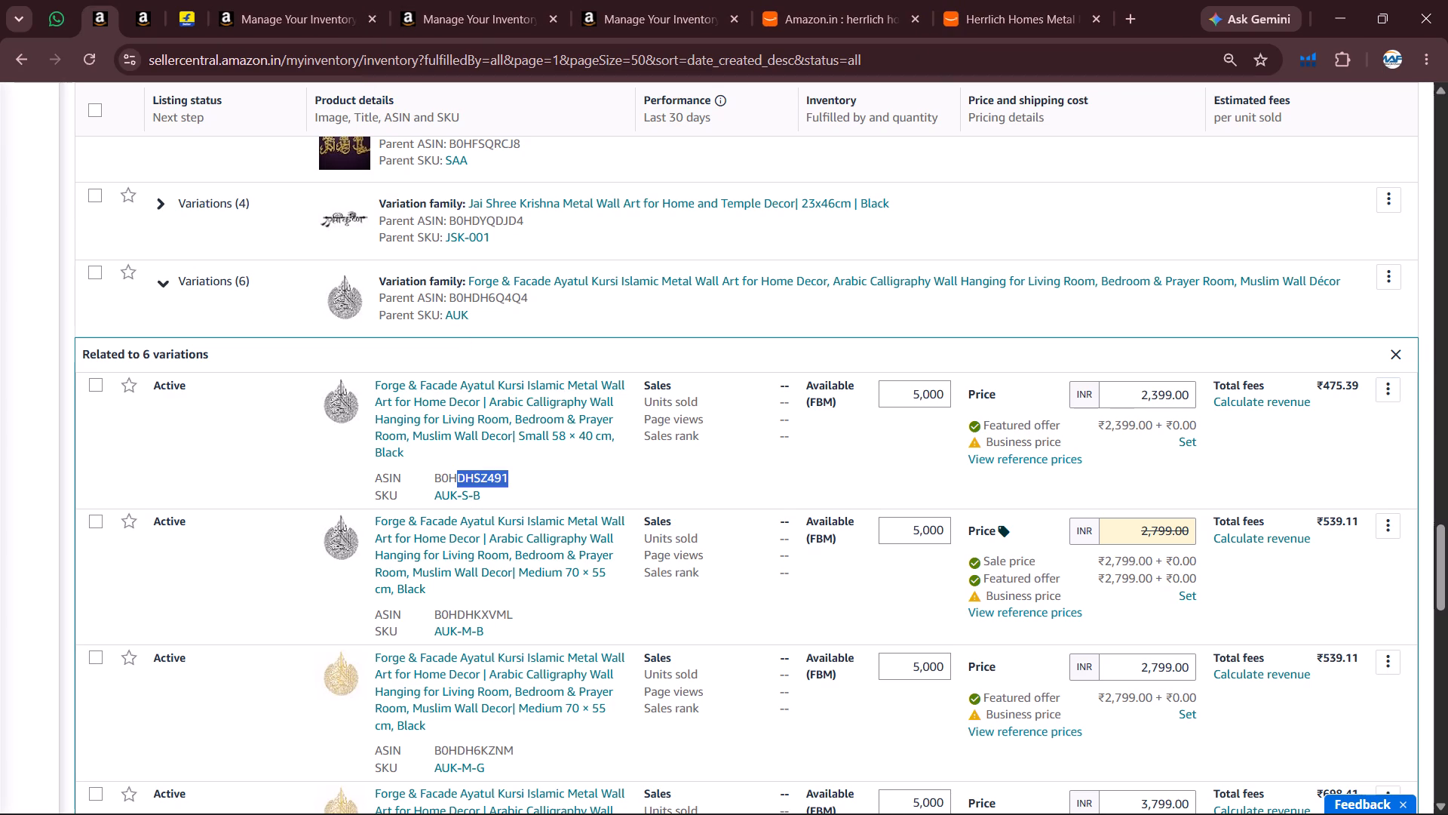
drag(445, 470, 434, 470)
key(ctrl+c)
key(ctrl+c)
key(ctrl+c)
key(ctrl+c)
key(ctrl+c)
key(ctrl+c)
key(ctrl+c)
key(ctrl+c)
key(ctrl+c)
key(ctrl+c)
key(ctrl+c)
key(ctrl+c)
key(ctrl+c)
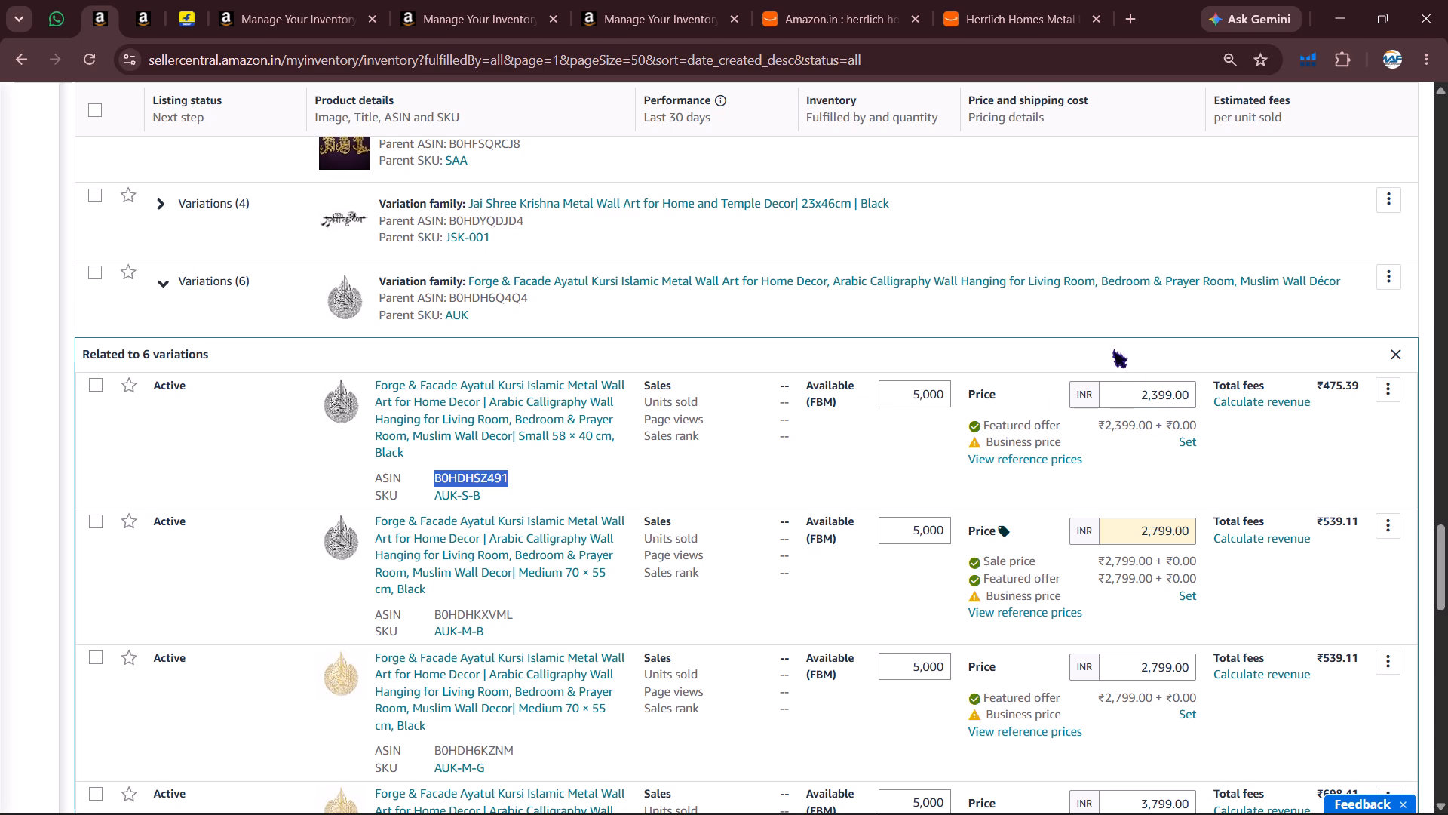
Look over the competitor's Amazon pages: the "herrlich homes" search results and the Herrlich Homes Ayatul Kursi product listing.
scroll(925, 484, down, 2)
scroll(769, 365, up, 5)
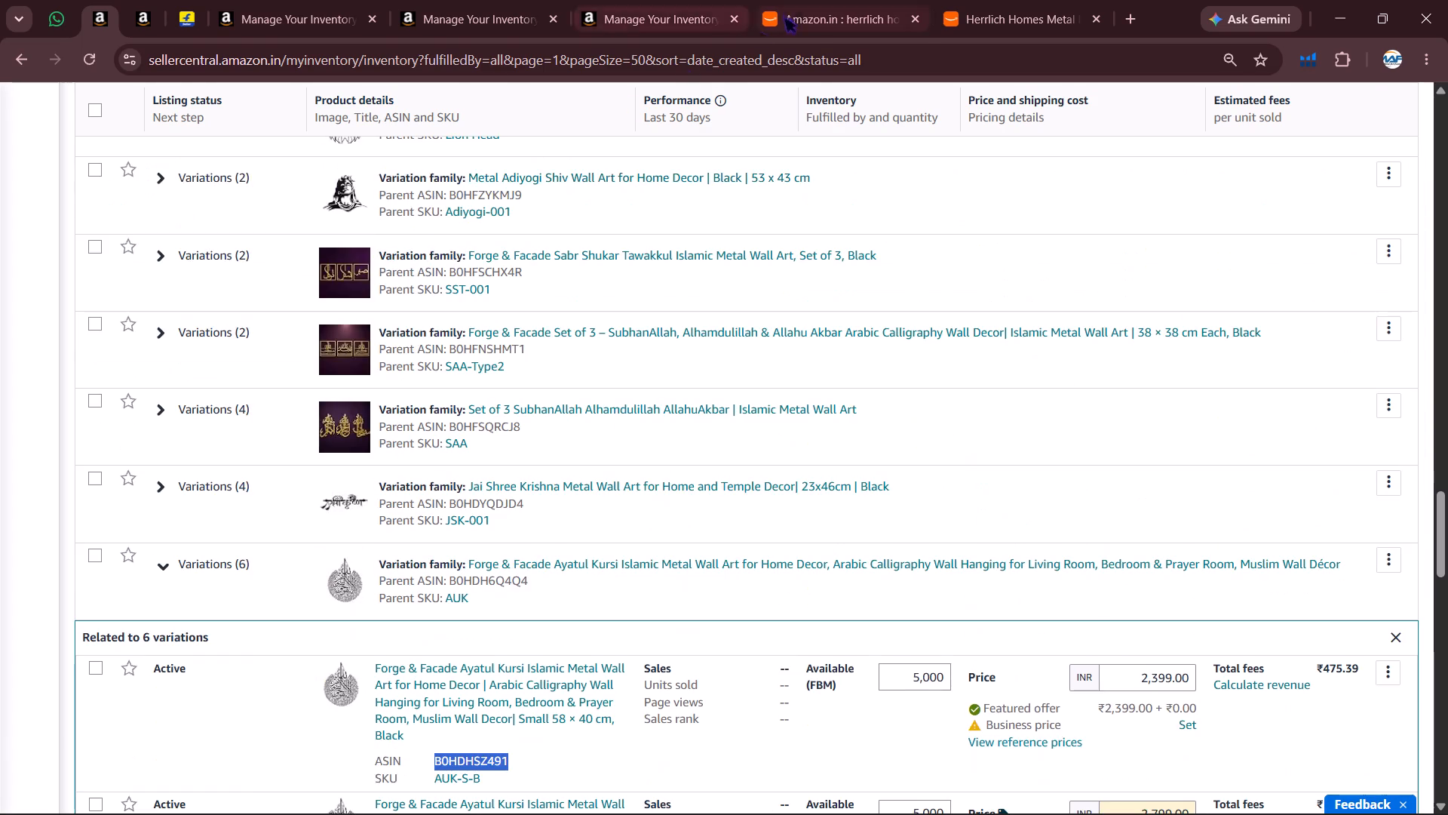
click(794, 0)
click(983, 0)
scroll(727, 392, up, 9)
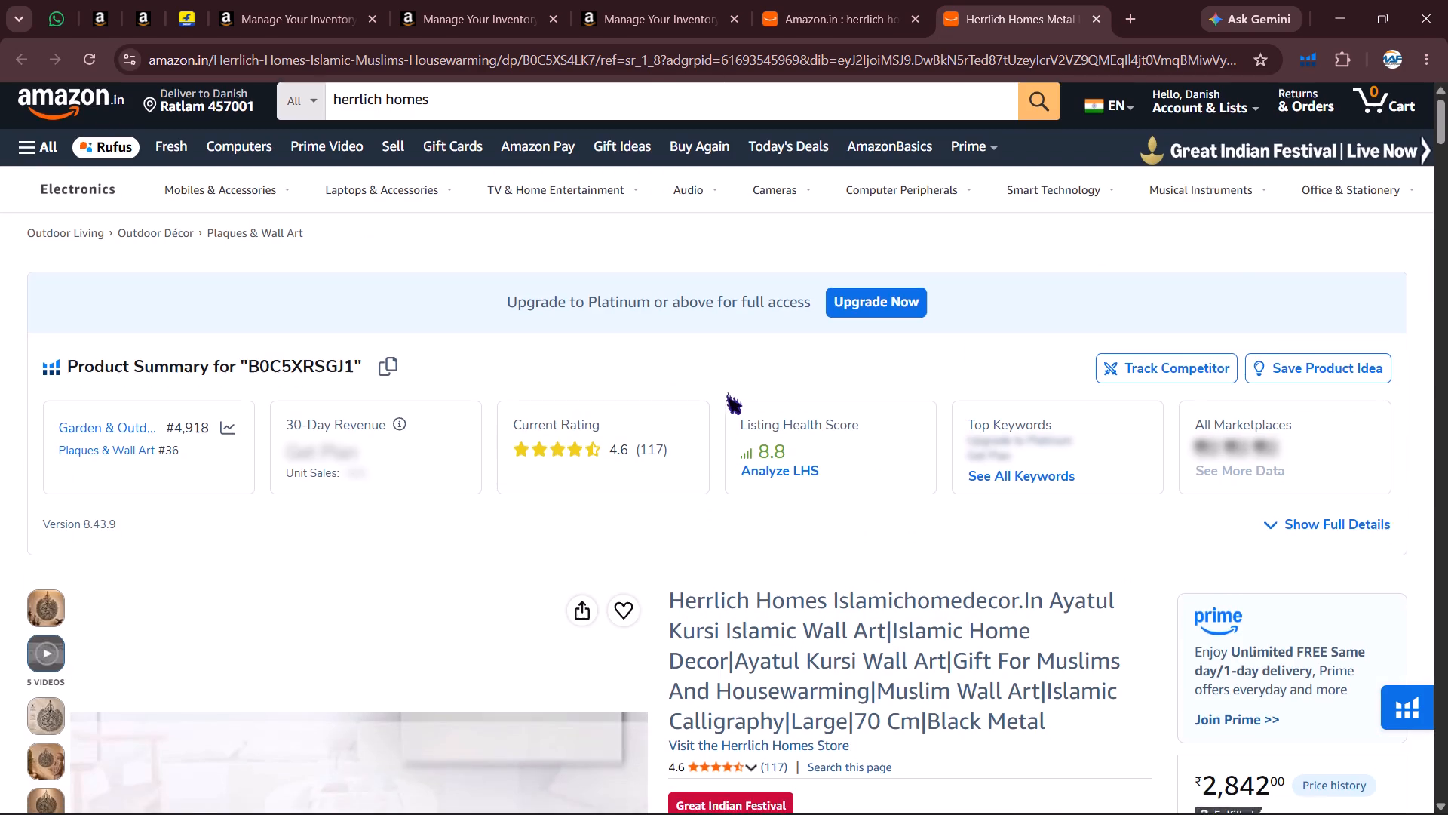
scroll(757, 442, down, 4)
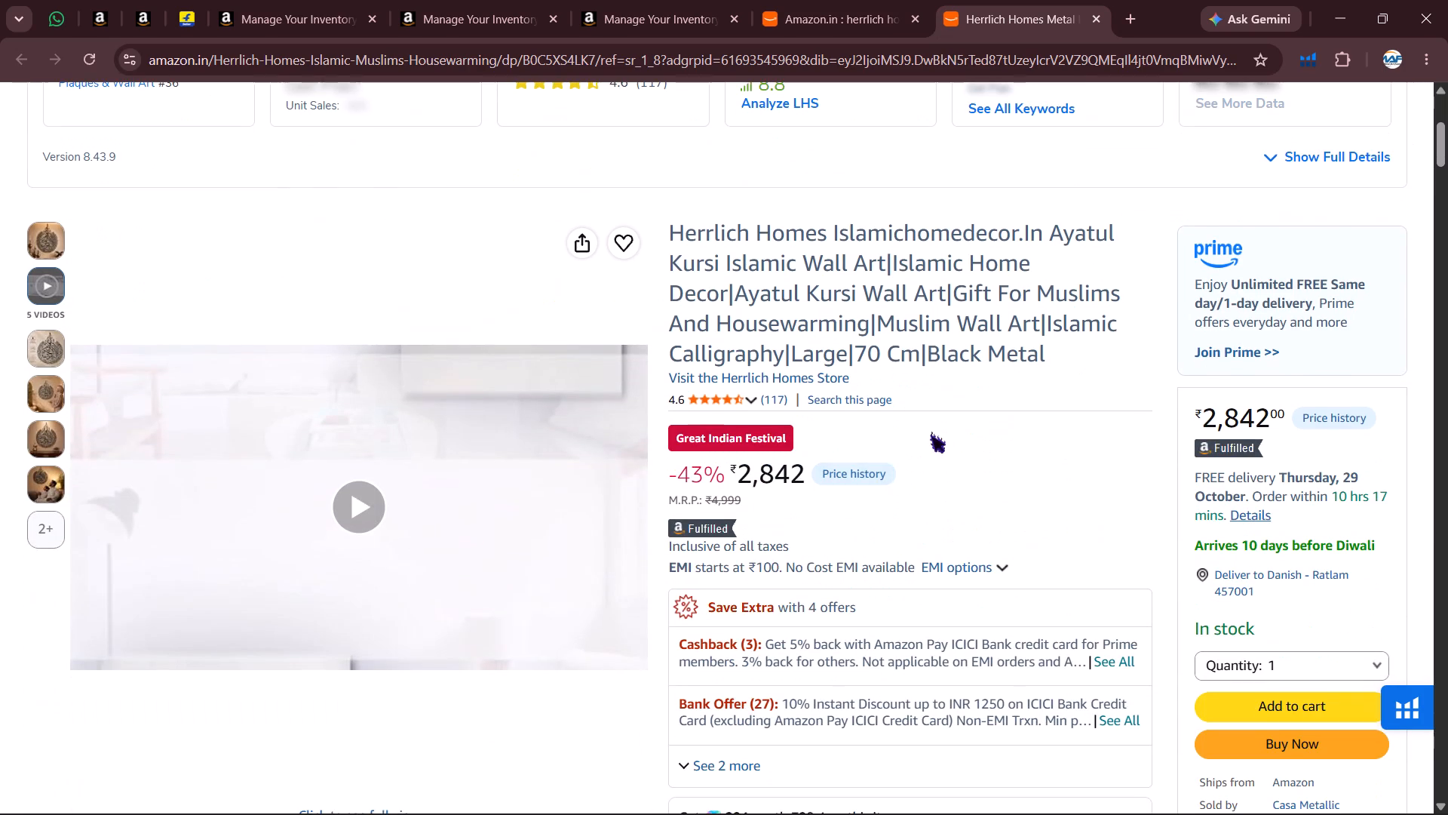
click(803, 0)
scroll(857, 443, up, 10)
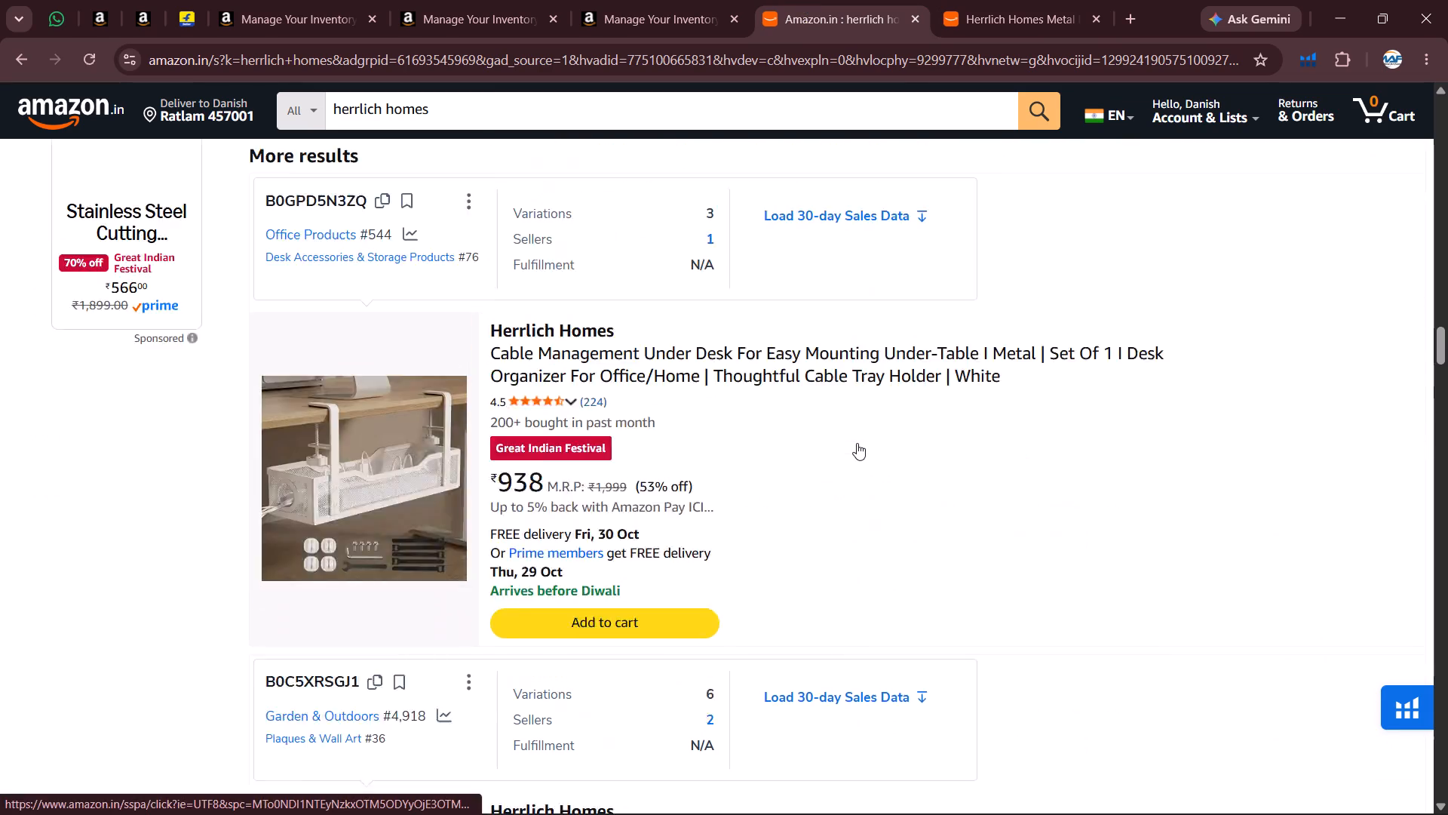
scroll(857, 443, up, 20)
scroll(857, 443, up, 20)
scroll(857, 443, up, 20)
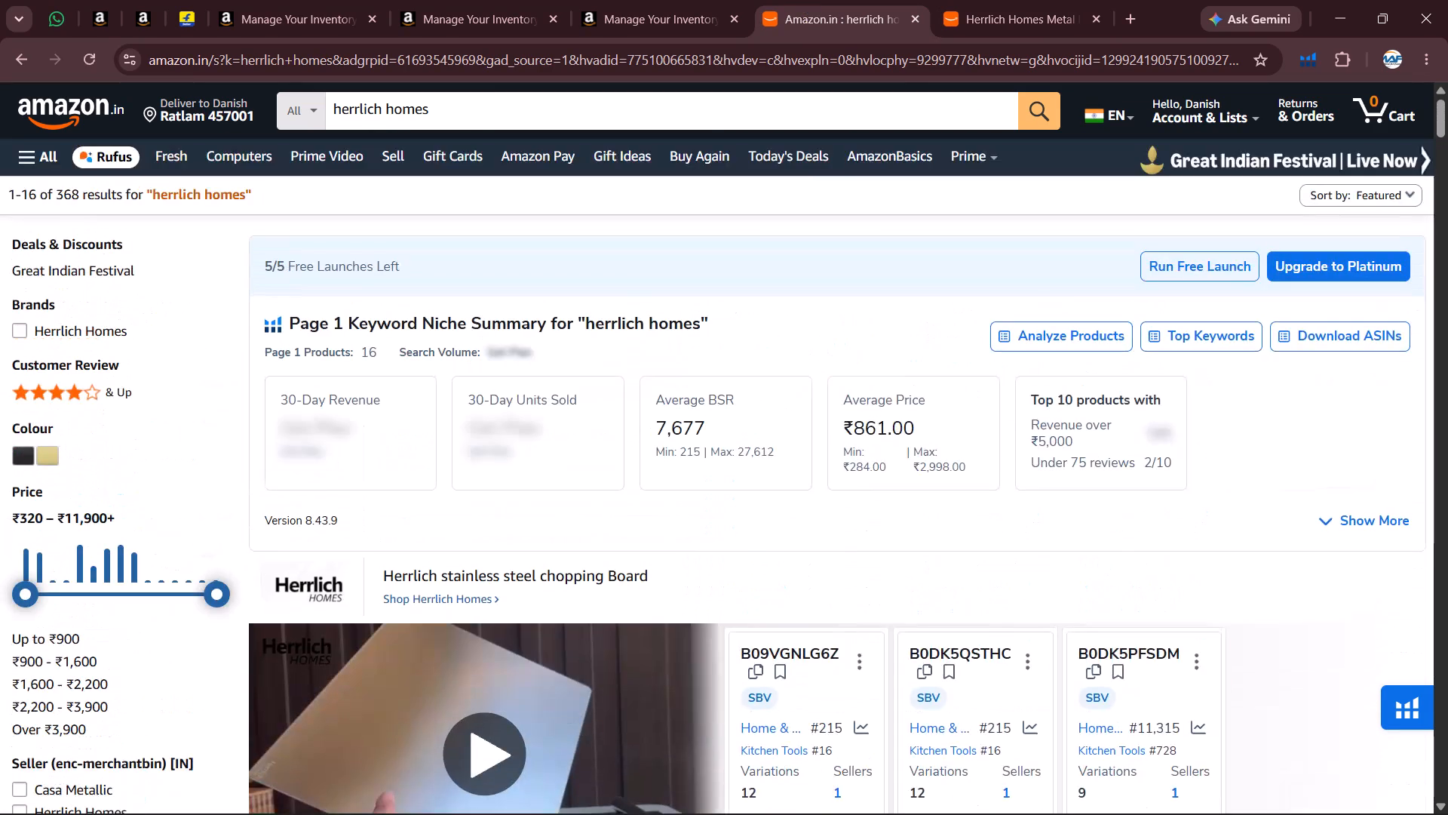
scroll(857, 433, up, 7)
click(1032, 0)
scroll(540, 294, up, 3)
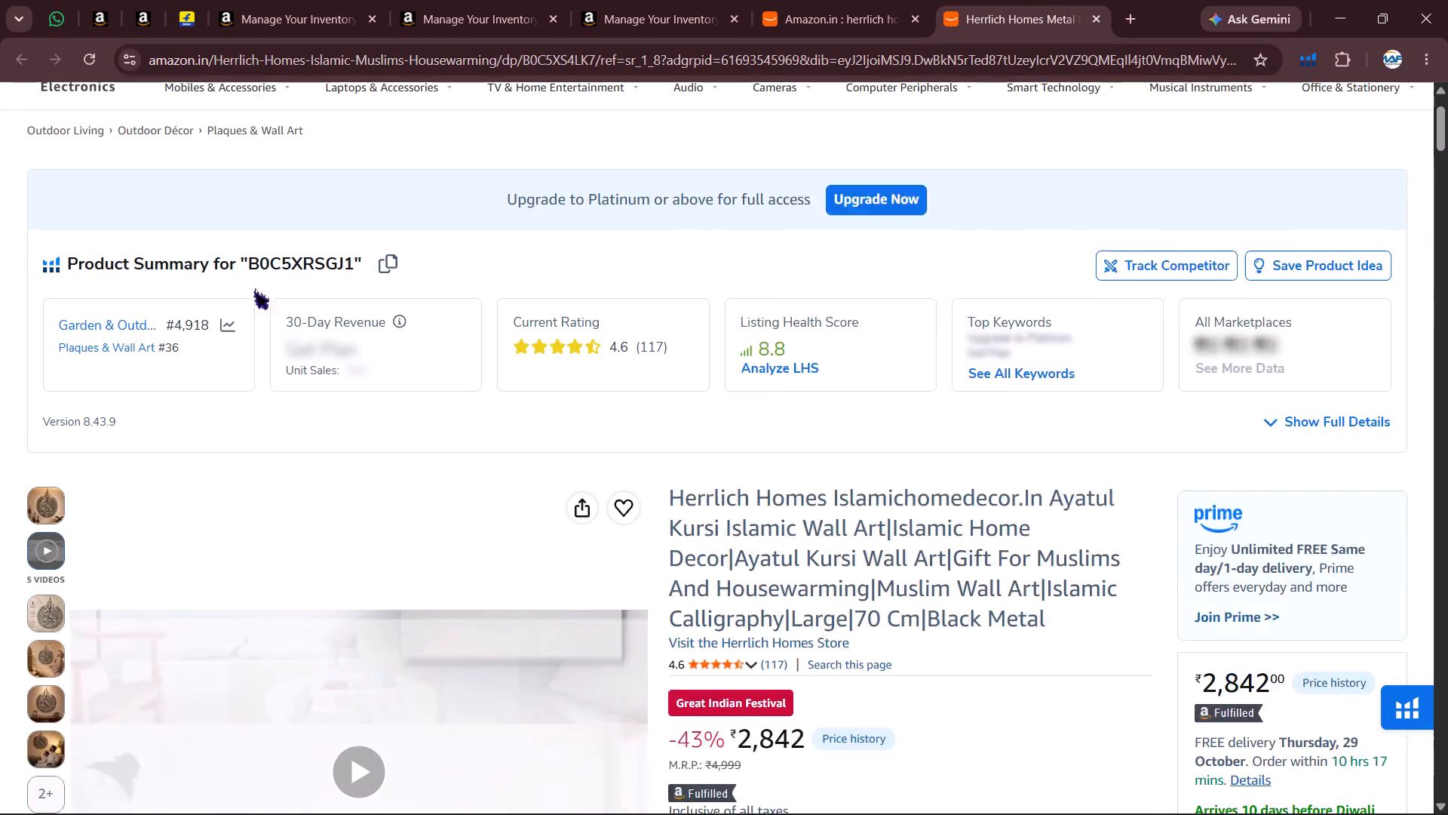
scroll(254, 287, up, 2)
scroll(545, 653, down, 7)
scroll(791, 555, down, 4)
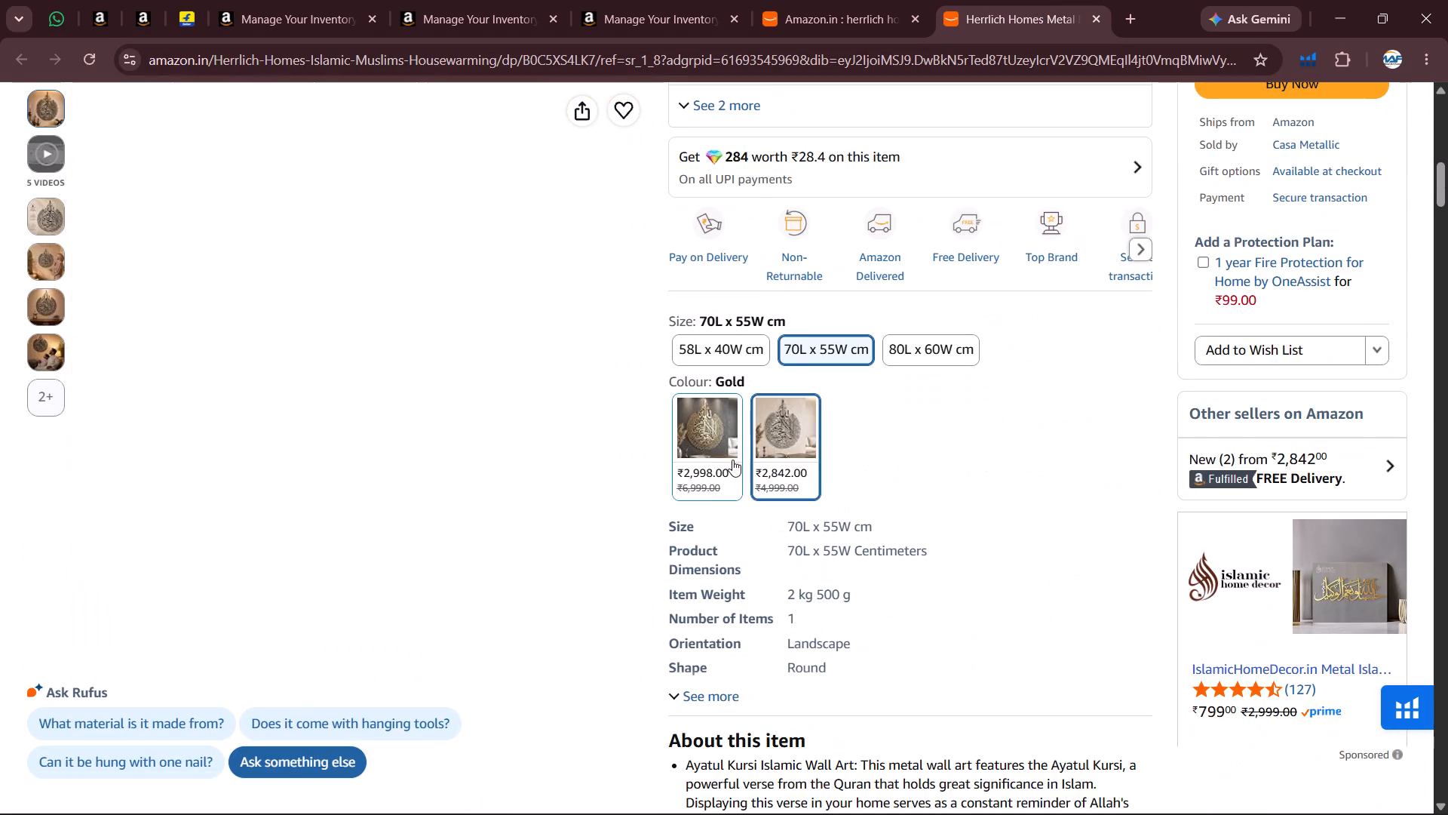
View the Herrlich Homes Ayatul Kursi listing's 58L x 40W cm size in black.
click(711, 445)
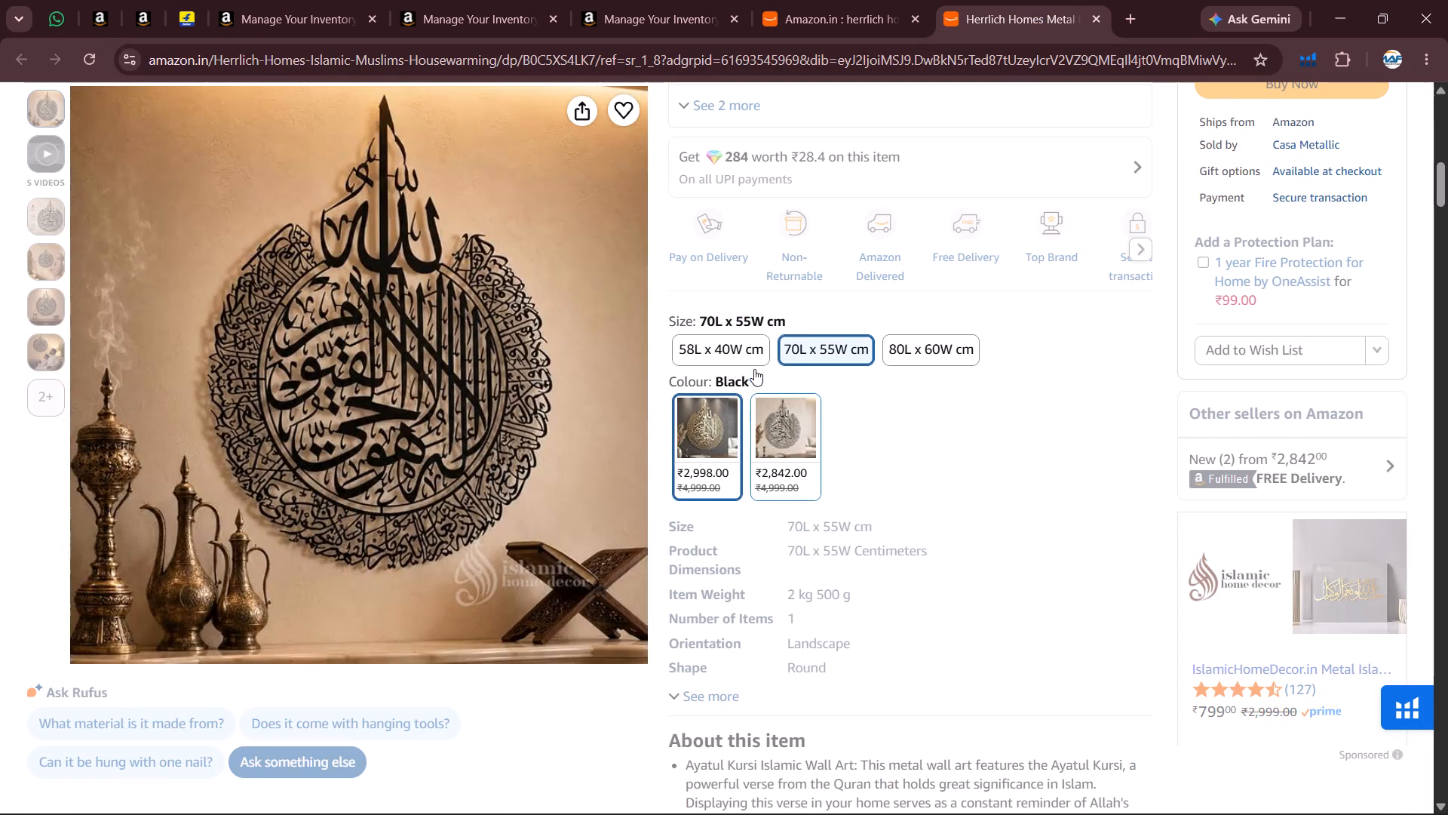
click(731, 318)
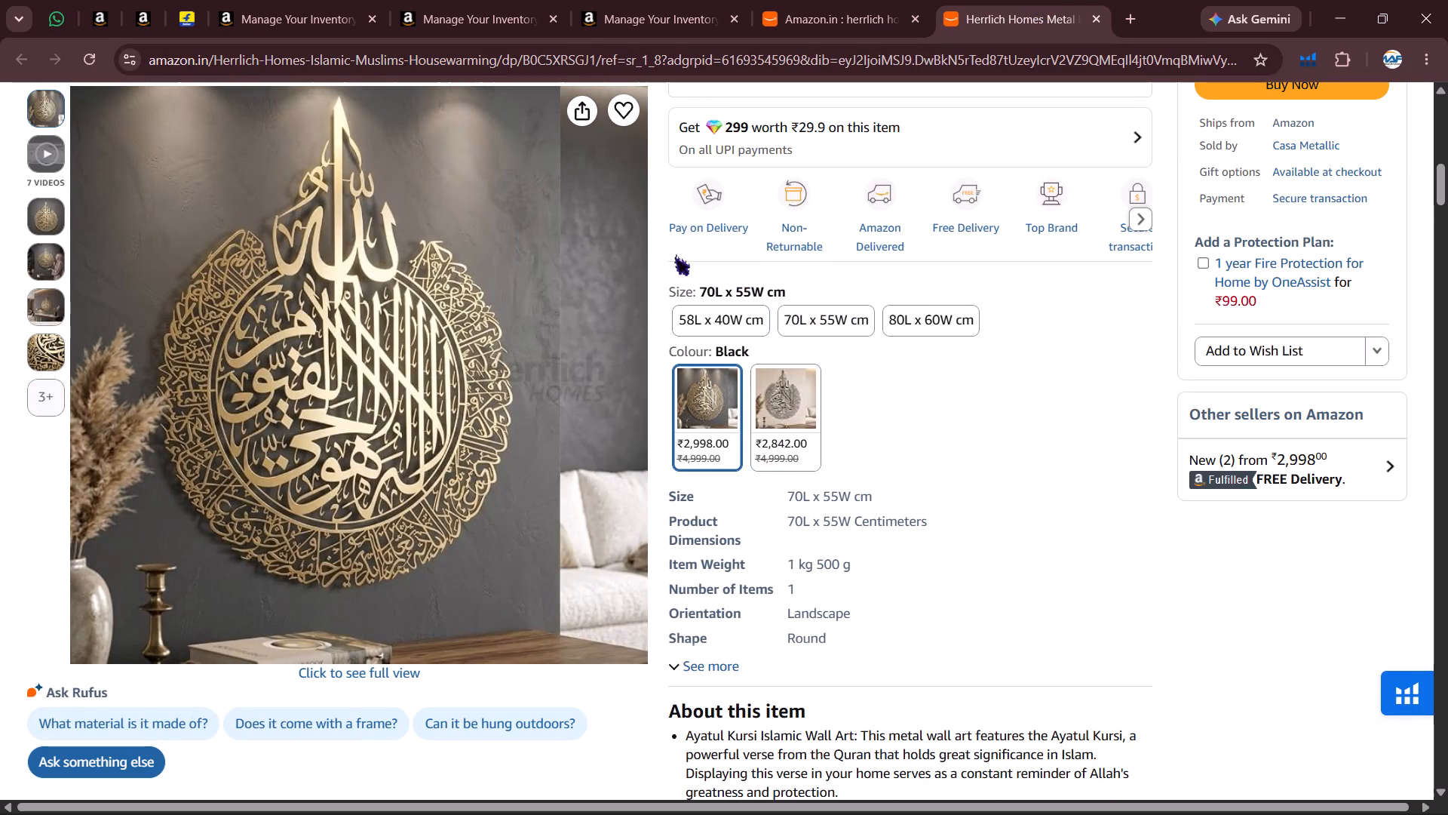
click(738, 321)
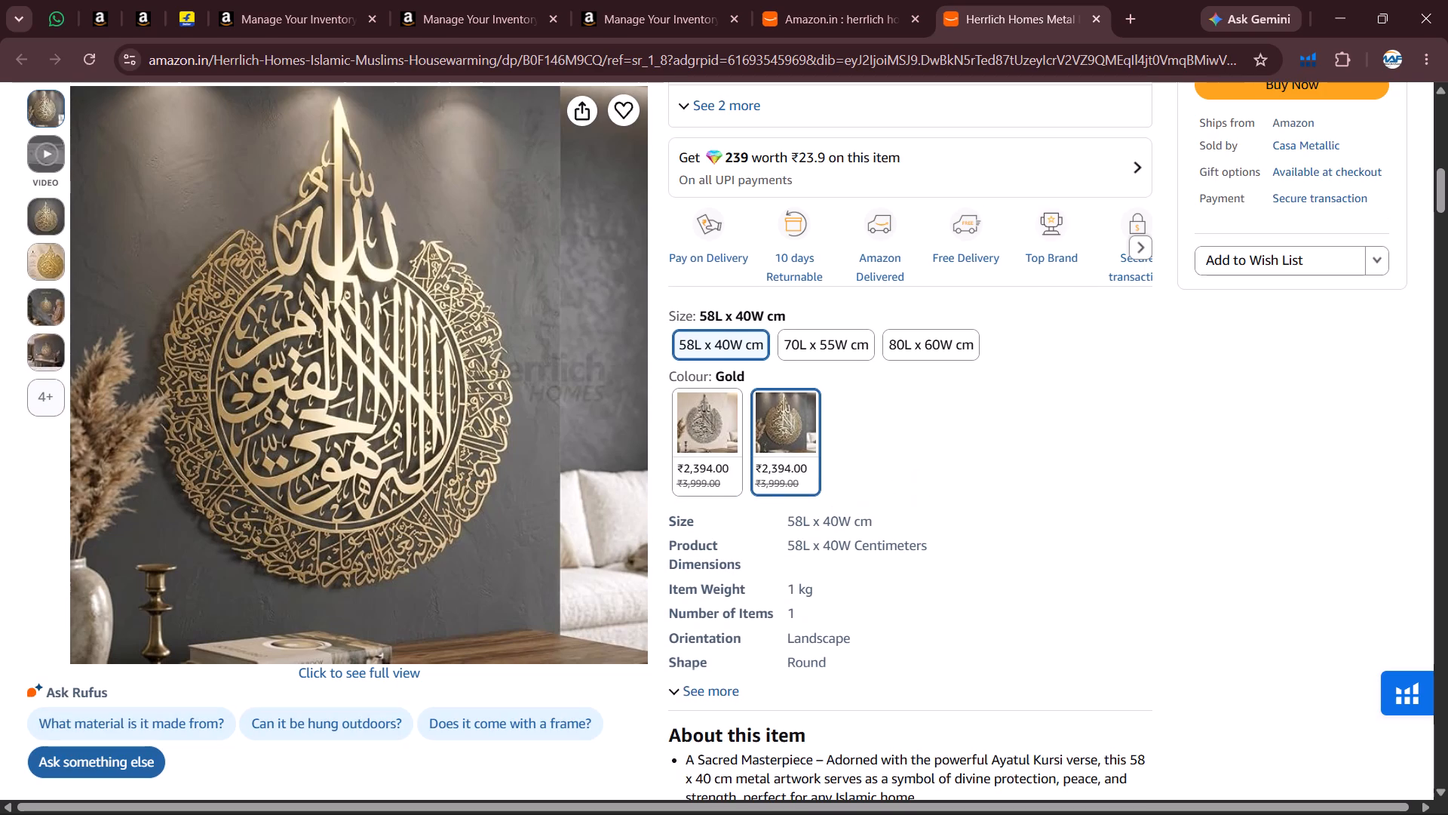
click(726, 424)
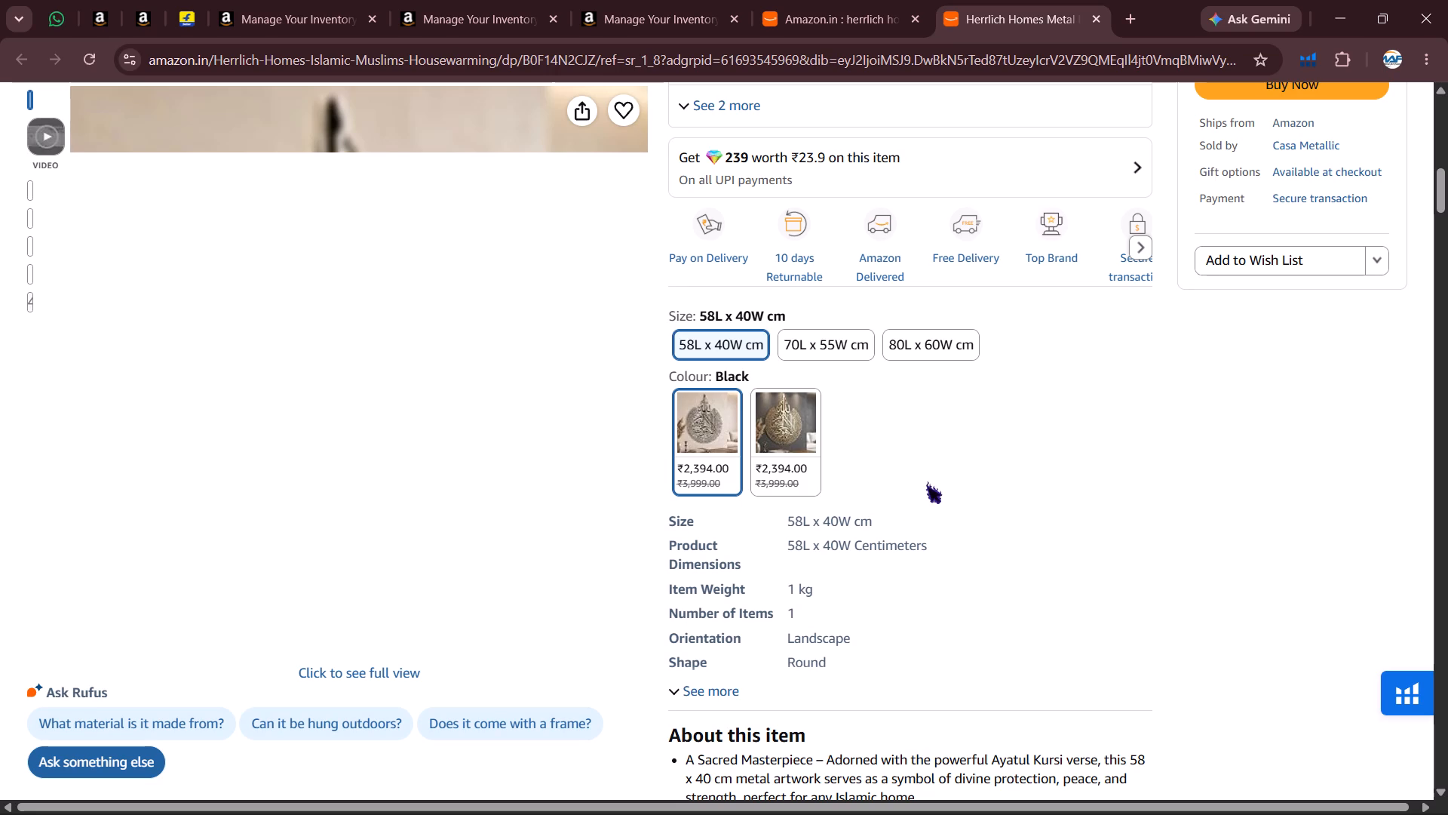
click(946, 441)
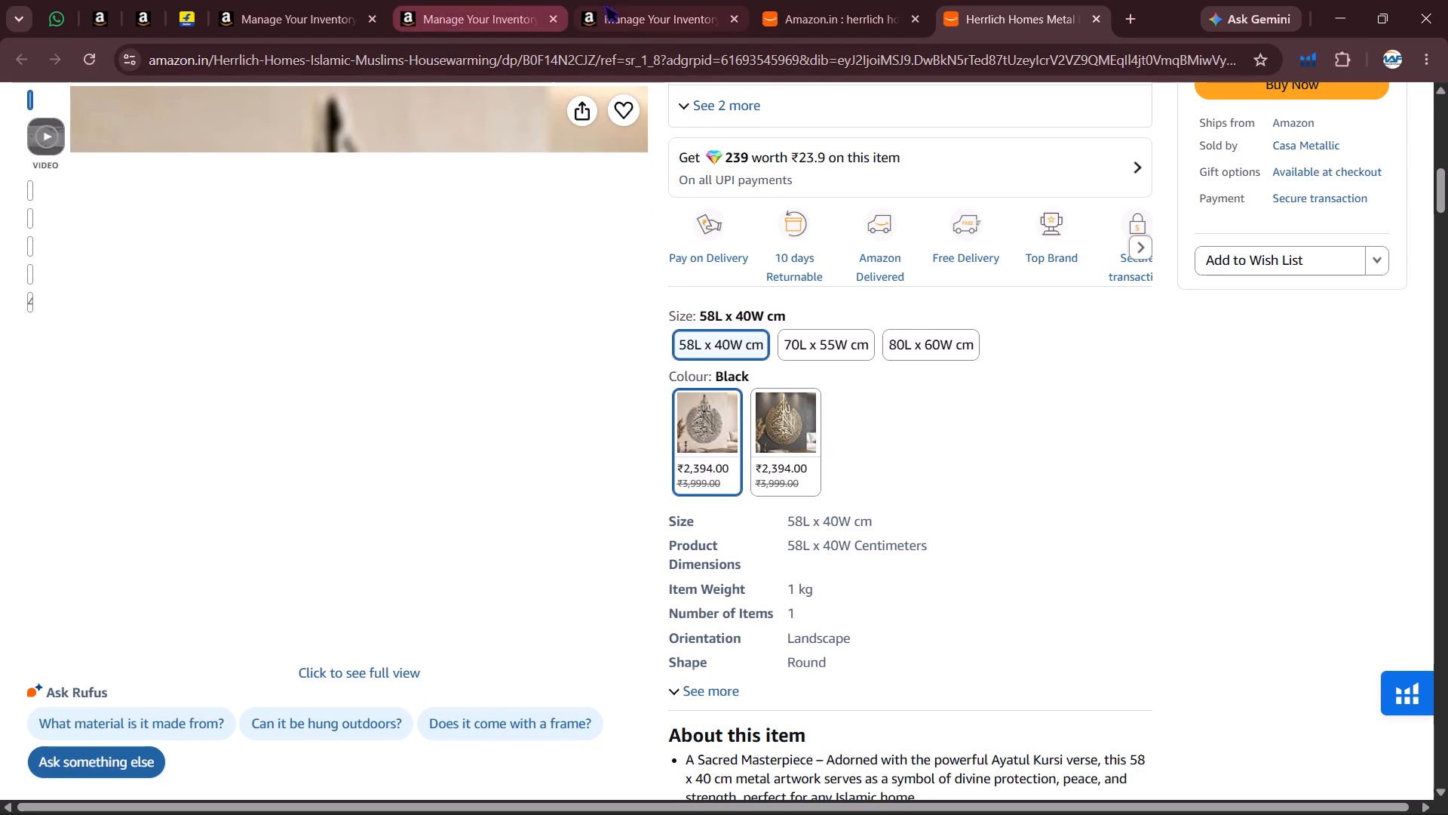
Close the duplicate Manage Your Inventory pages, keep a single one open, and reload it.
click(624, 0)
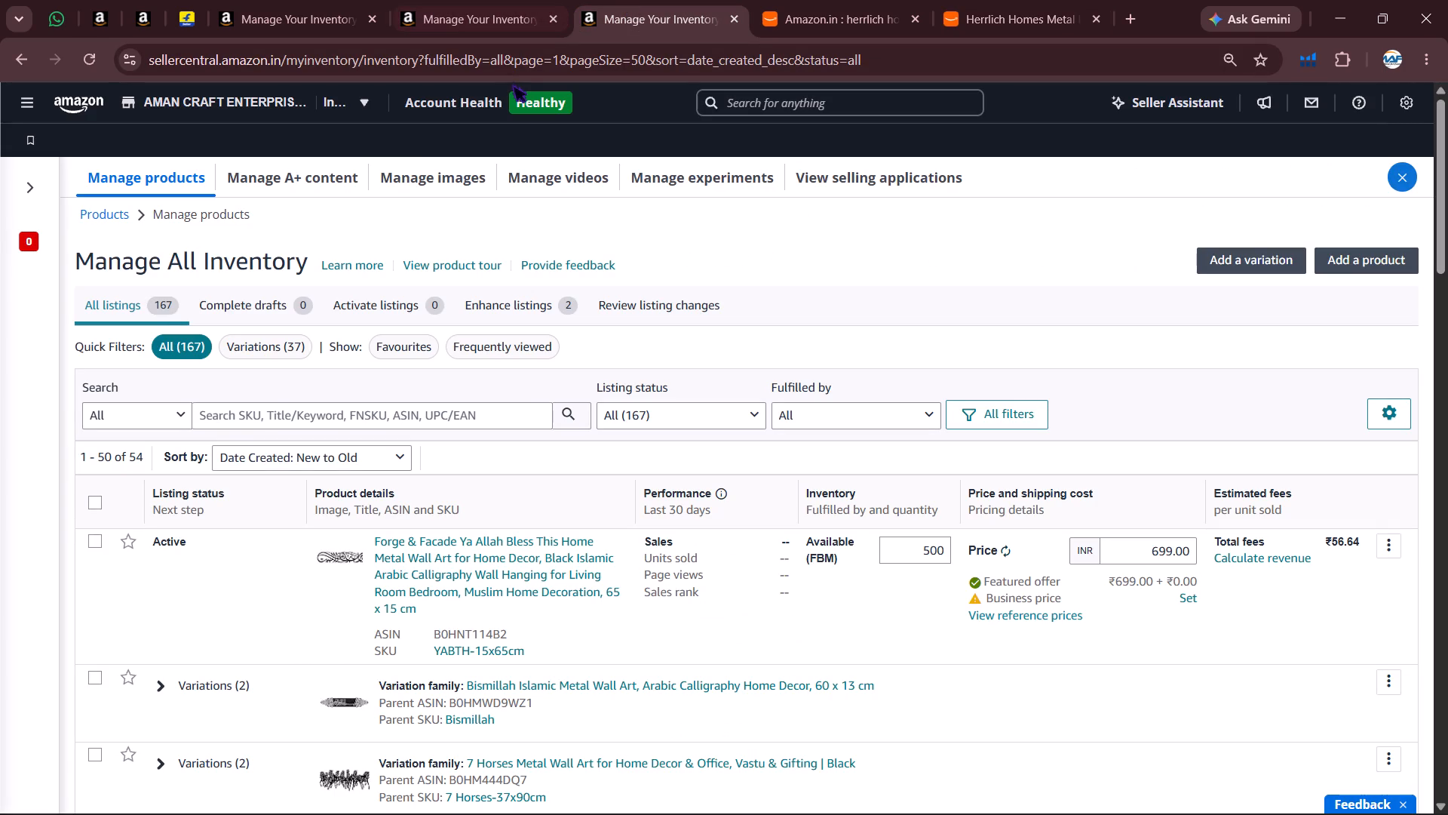
click(499, 3)
click(373, 17)
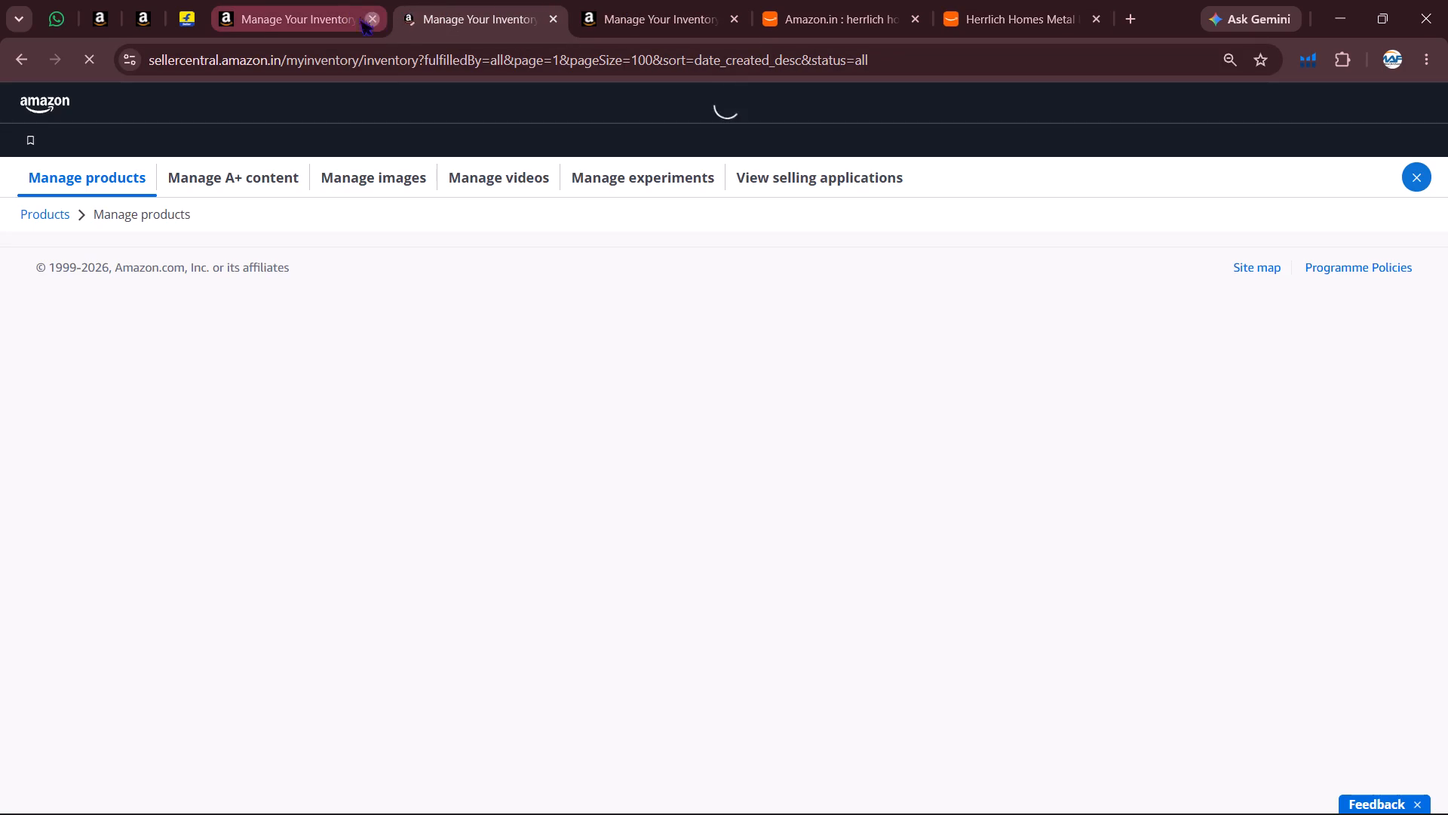
click(374, 23)
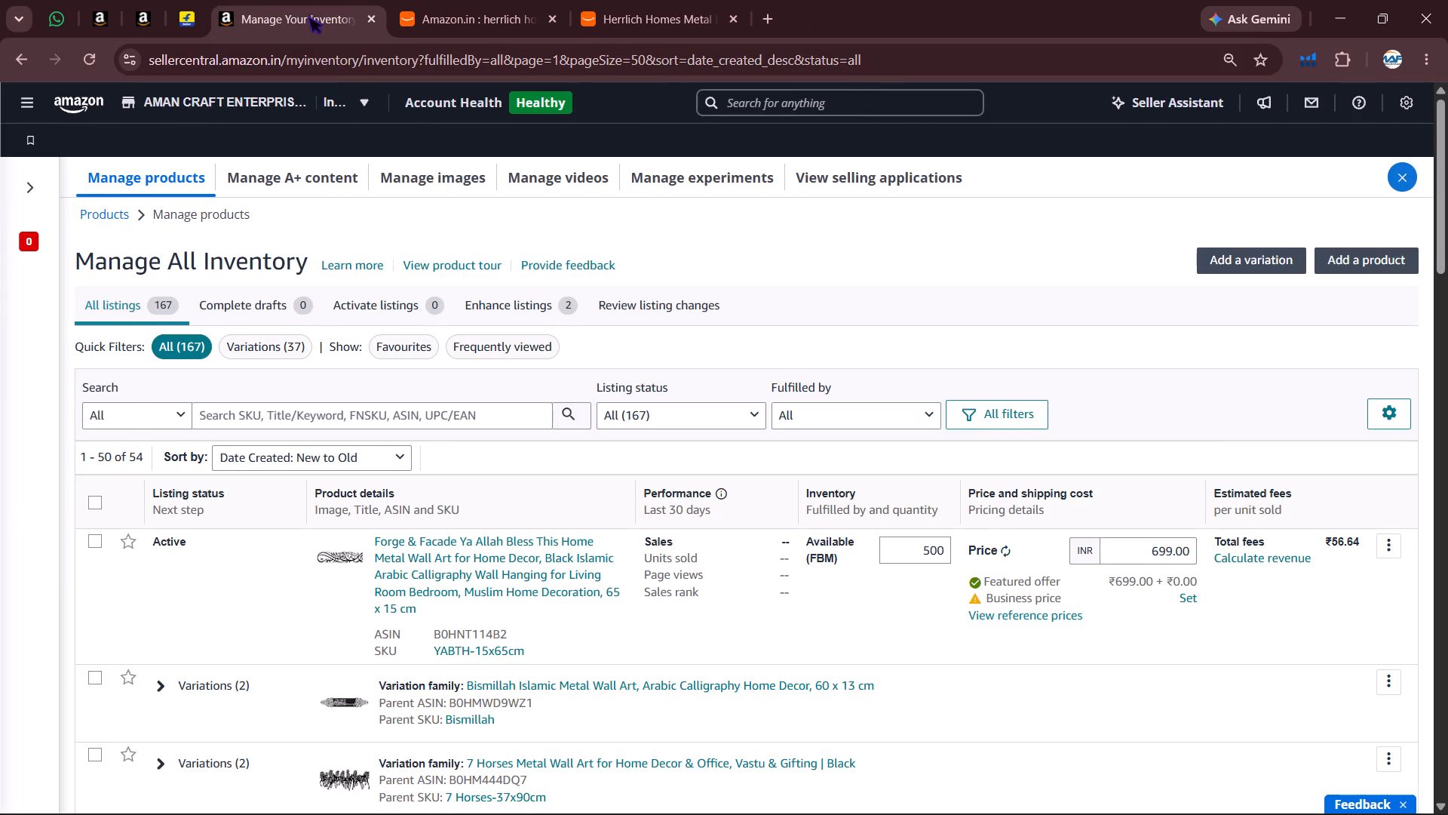
click(138, 13)
click(292, 8)
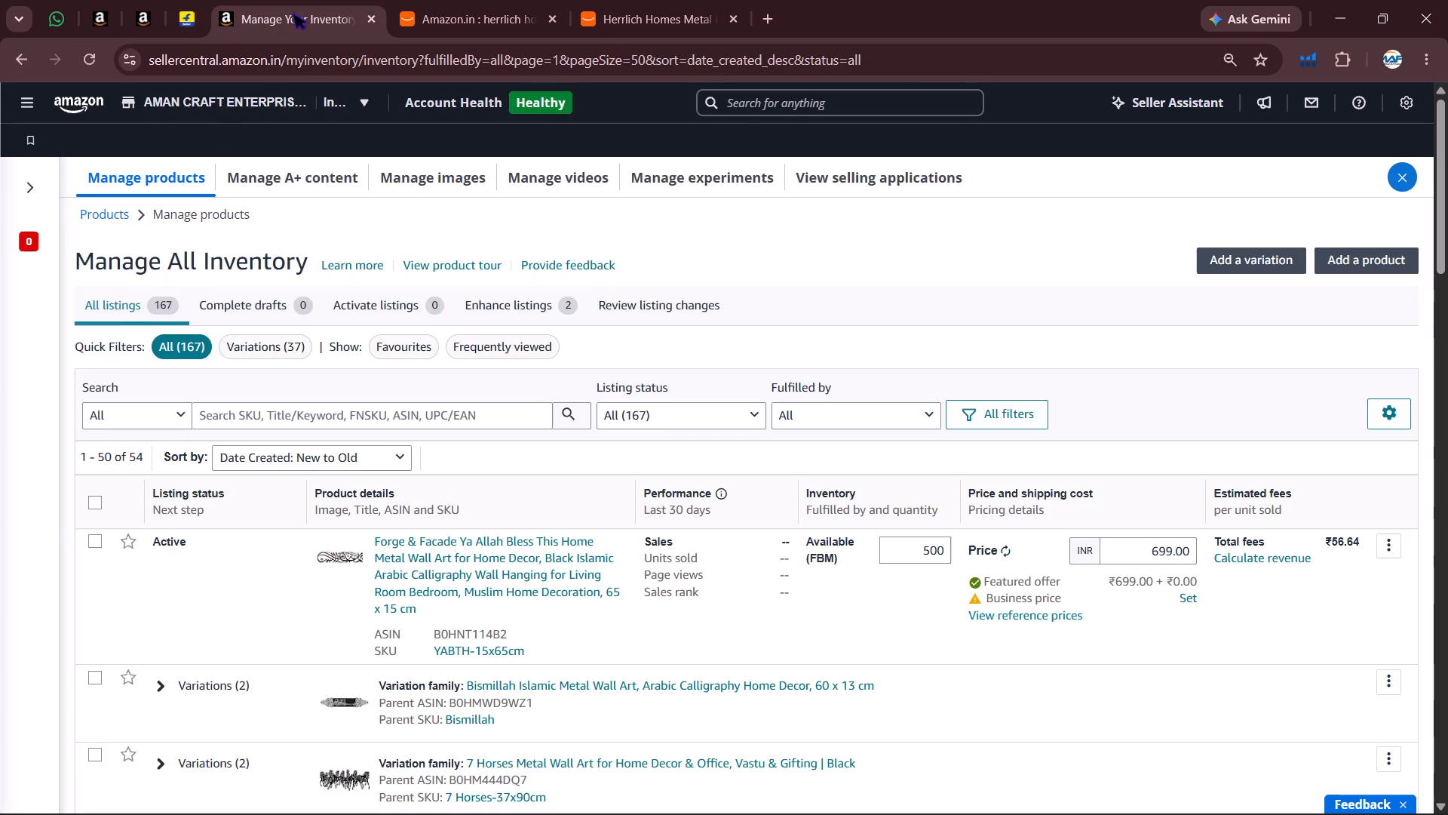
click(80, 57)
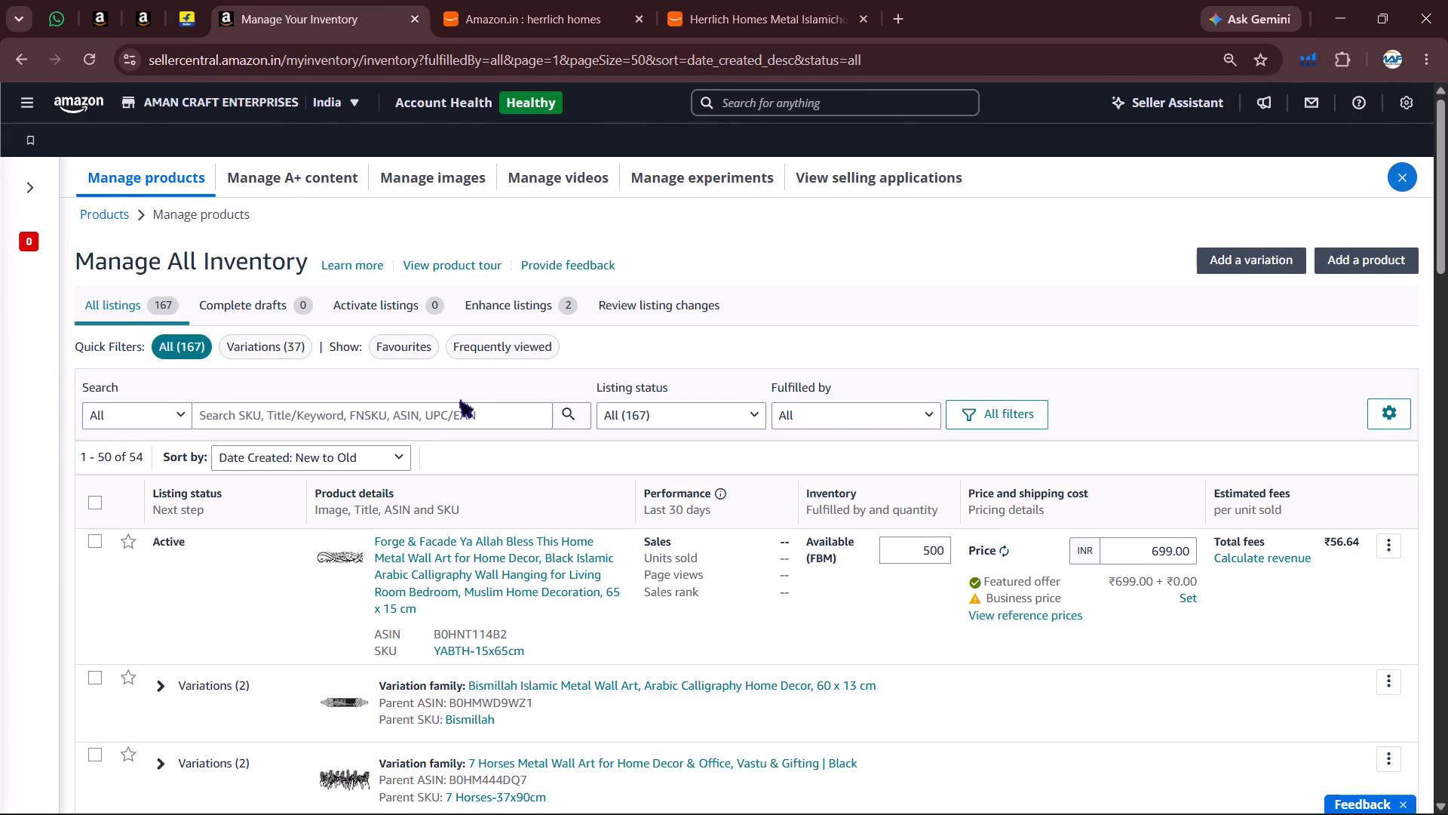
Set the inventory list to show 100 results per page.
scroll(271, 475, down, 7)
scroll(267, 478, down, 20)
scroll(267, 478, down, 2)
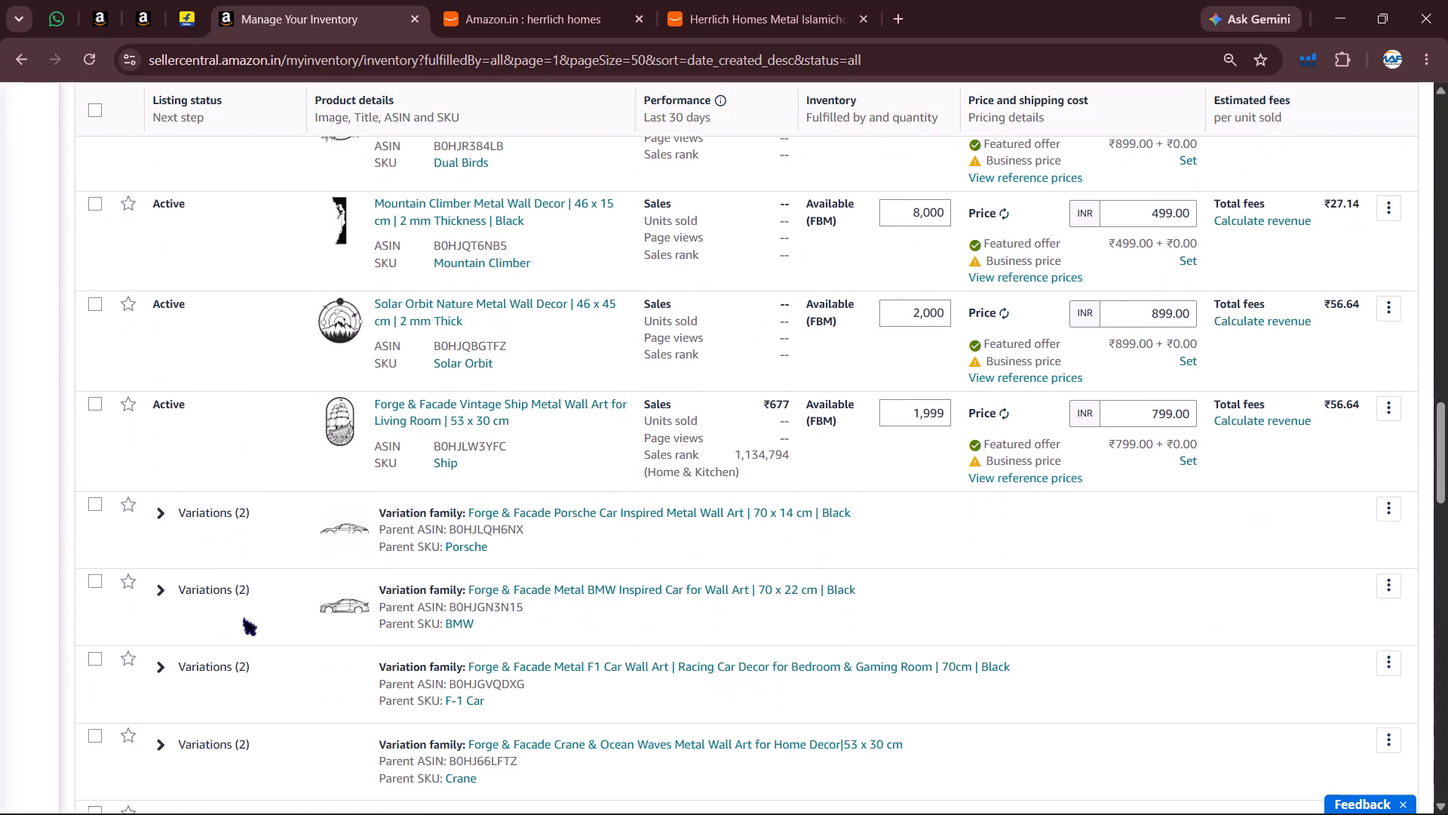
scroll(181, 714, down, 20)
scroll(181, 714, down, 3)
scroll(395, 497, down, 7)
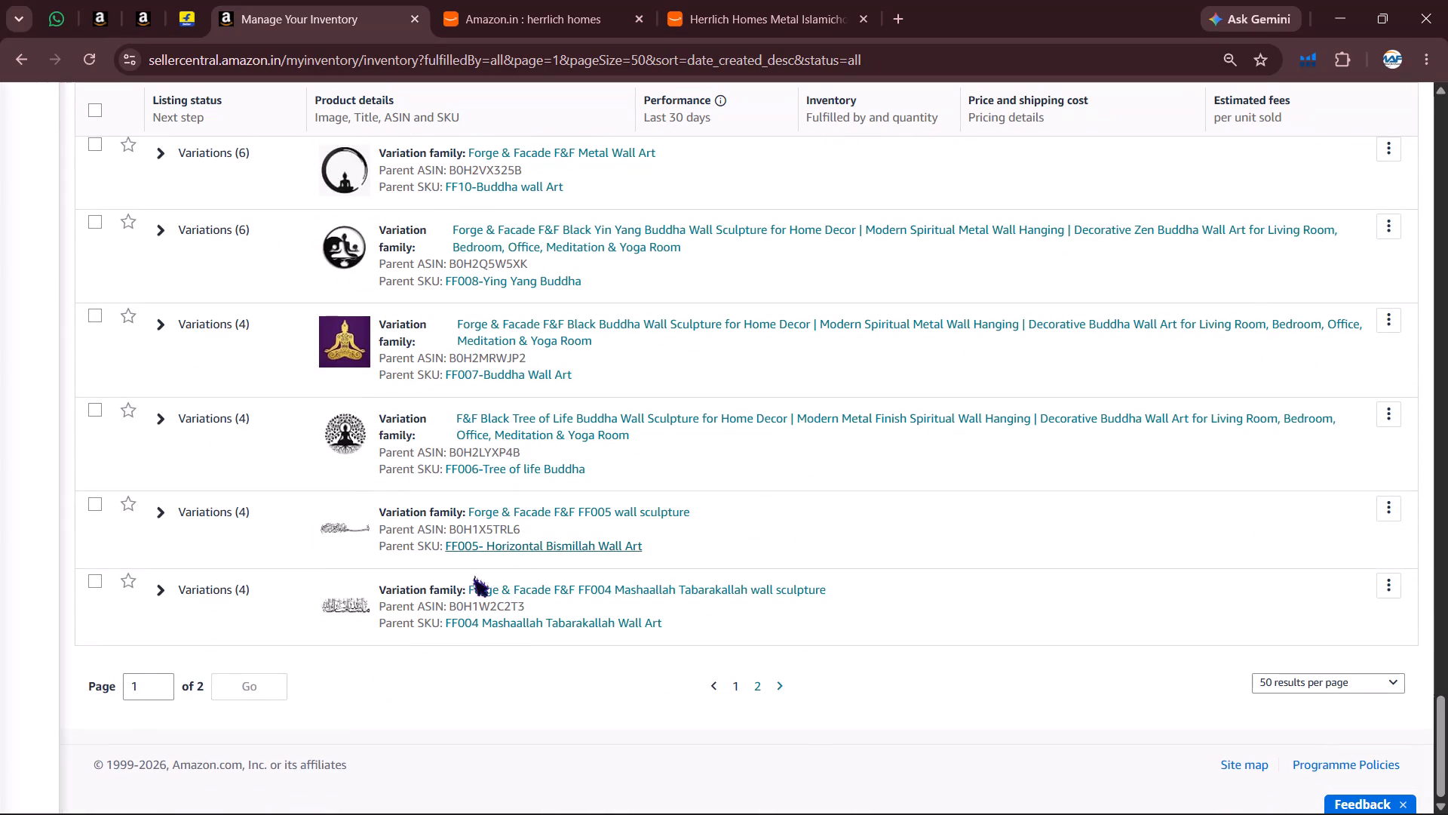
scroll(681, 681, down, 1)
click(1326, 680)
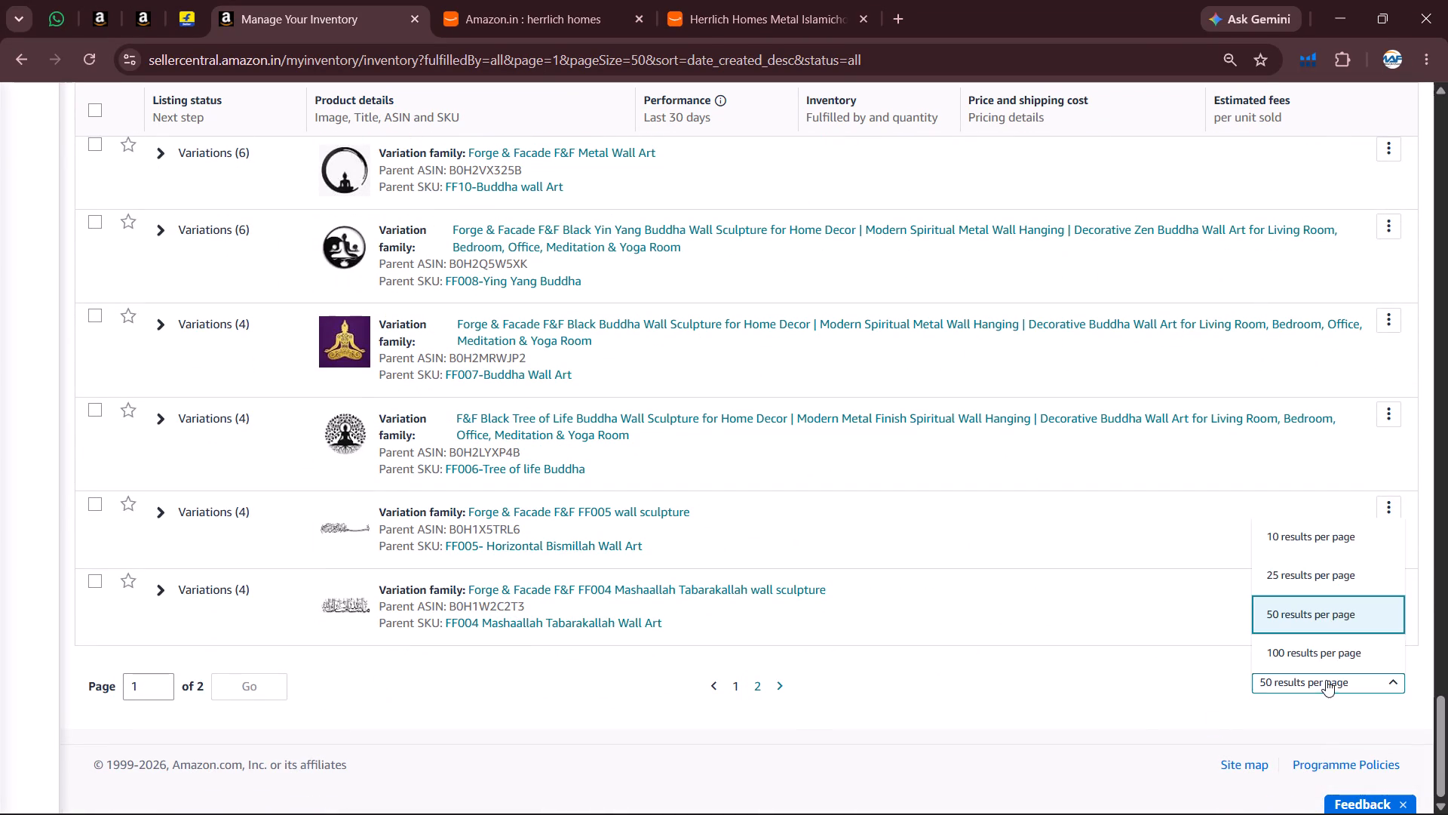
click(1330, 650)
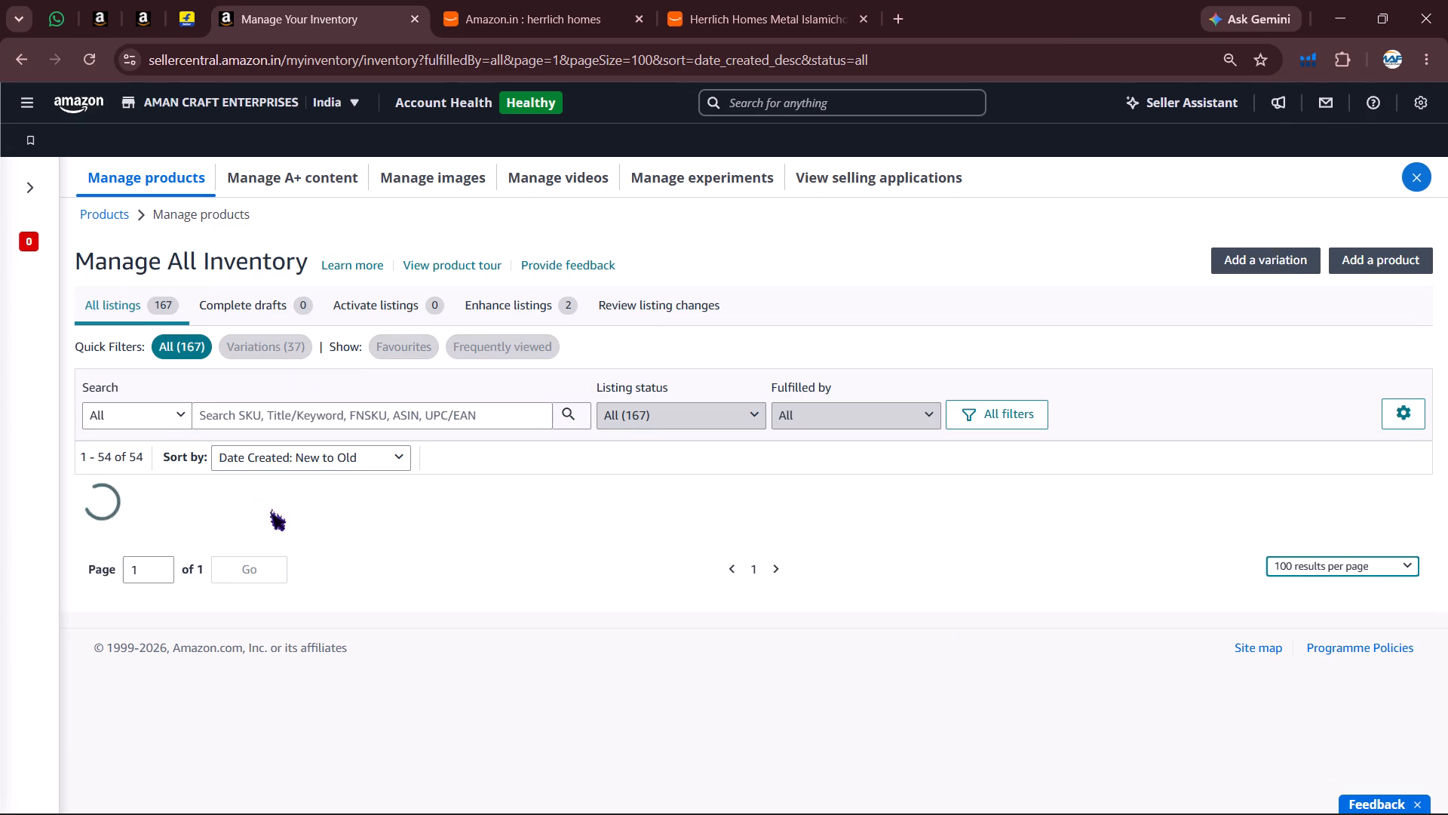
Expand the Forge & Facade Chopping Boards family at the end of the inventory and look over its variations.
scroll(296, 374, down, 20)
scroll(296, 374, down, 2)
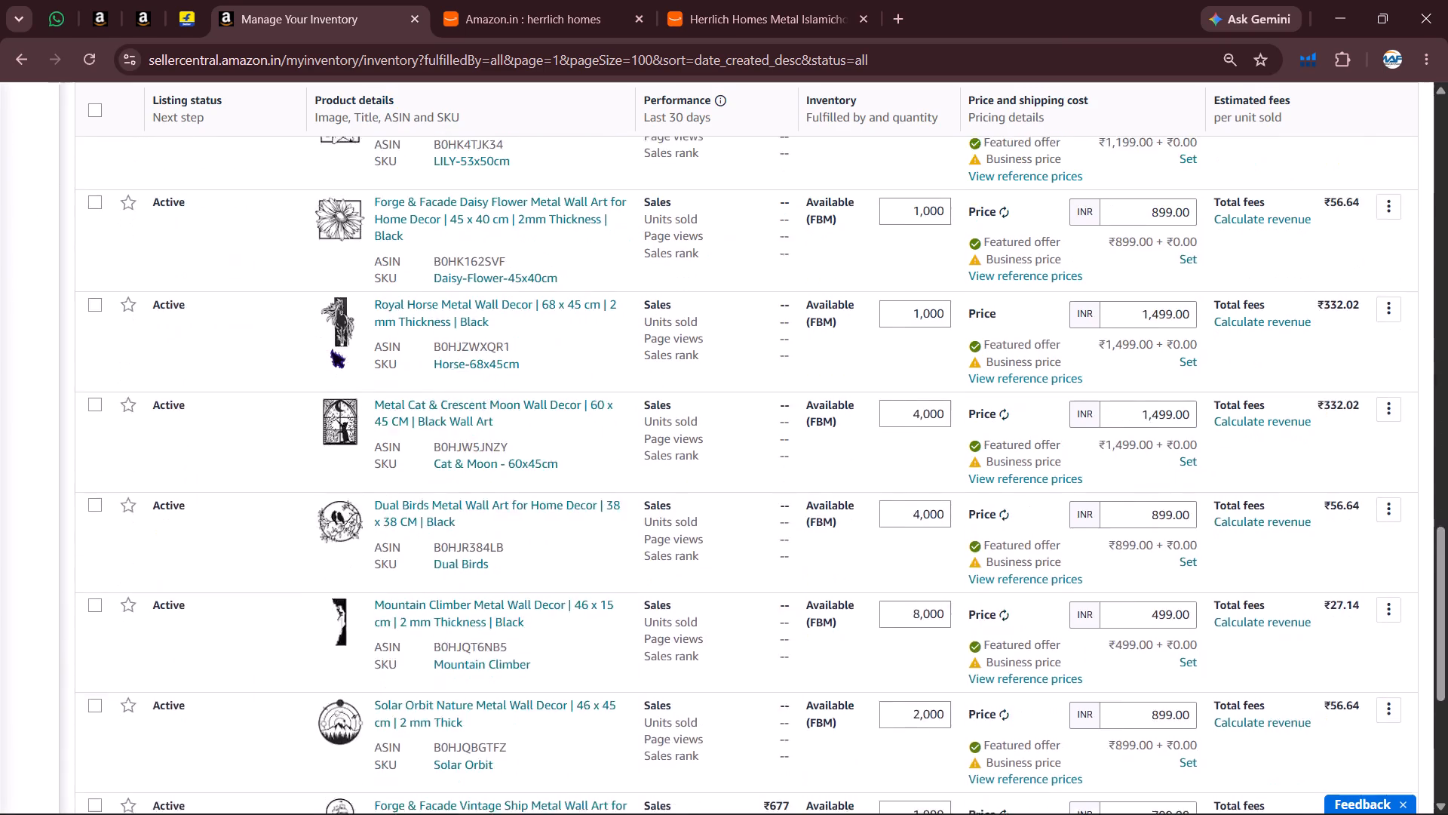
scroll(330, 346, down, 12)
scroll(259, 555, down, 20)
scroll(259, 555, down, 7)
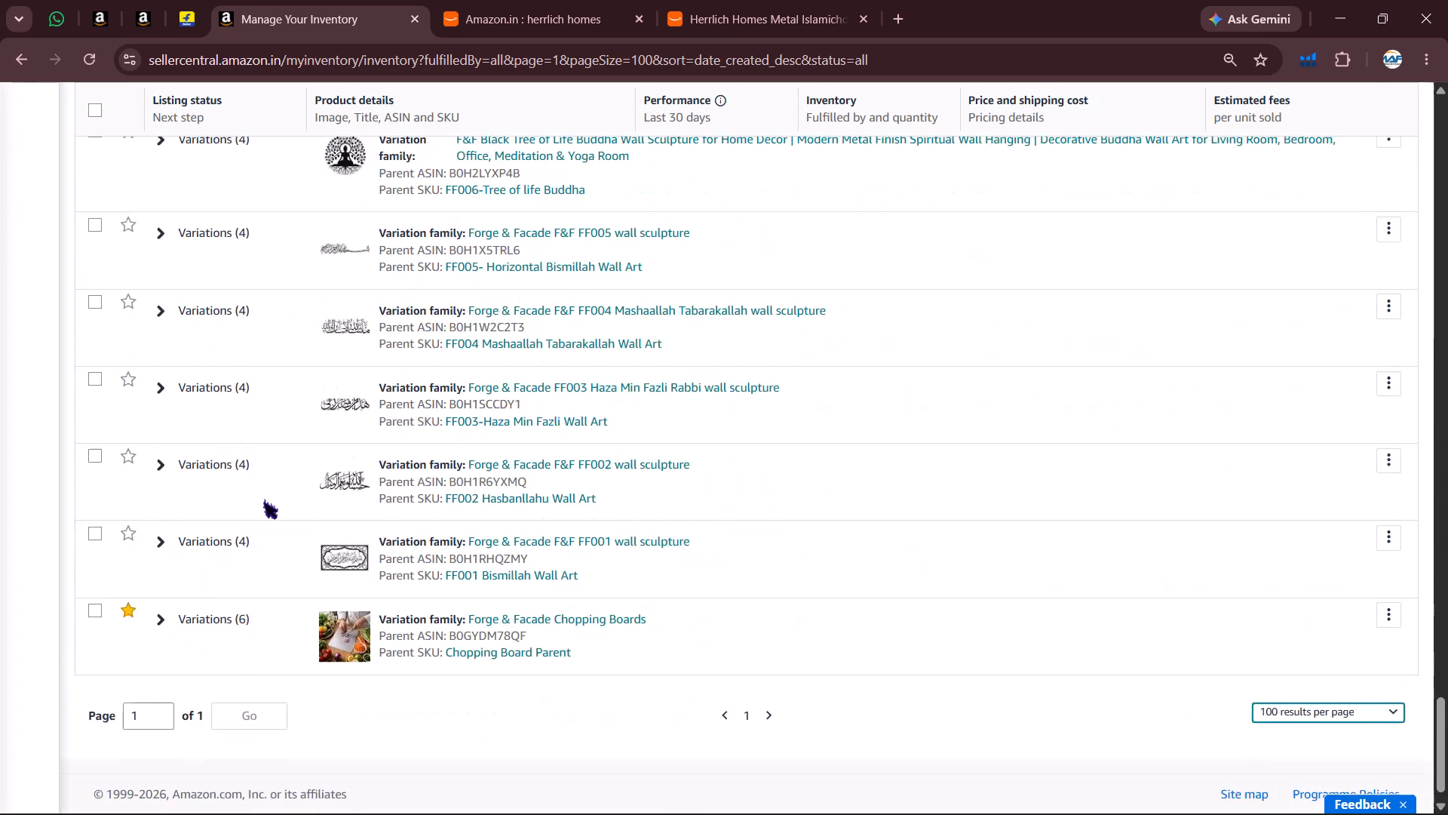
scroll(263, 497, down, 4)
click(153, 597)
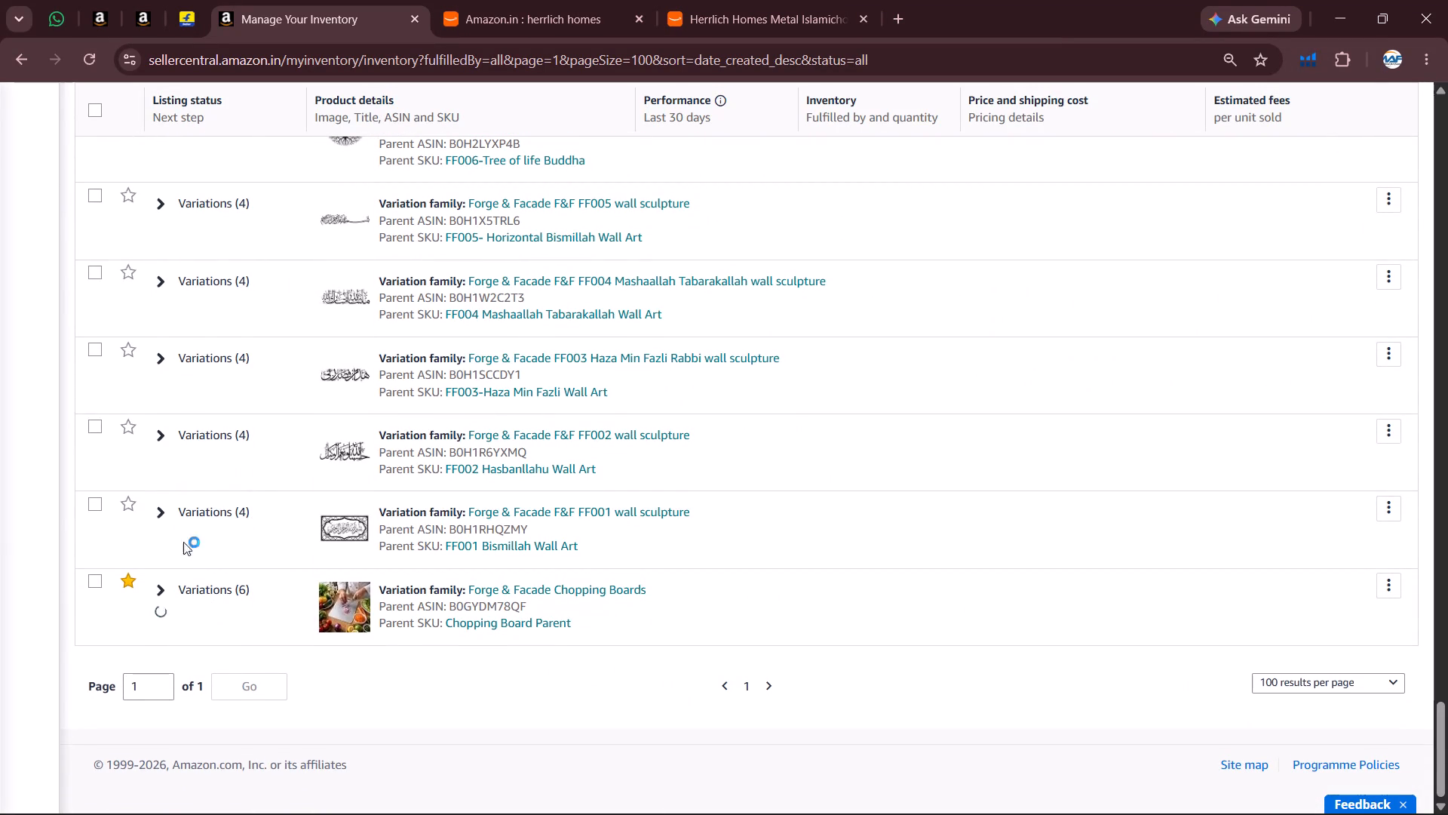
scroll(224, 398, down, 2)
scroll(172, 487, down, 5)
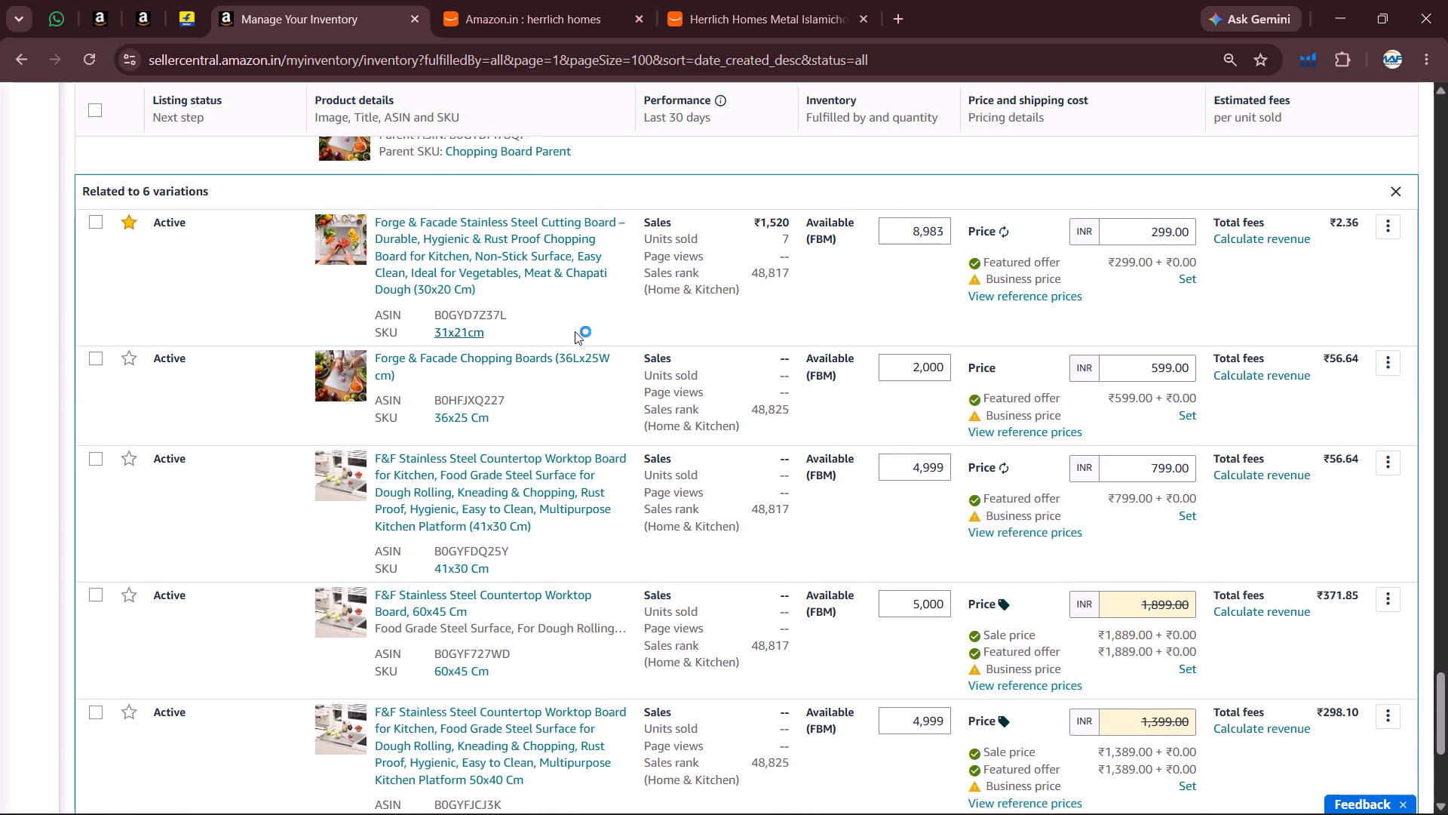
Find the Ayatul Kursi family with parent SKU AUK in the inventory and expand its variations.
scroll(403, 460, up, 7)
scroll(262, 608, up, 1)
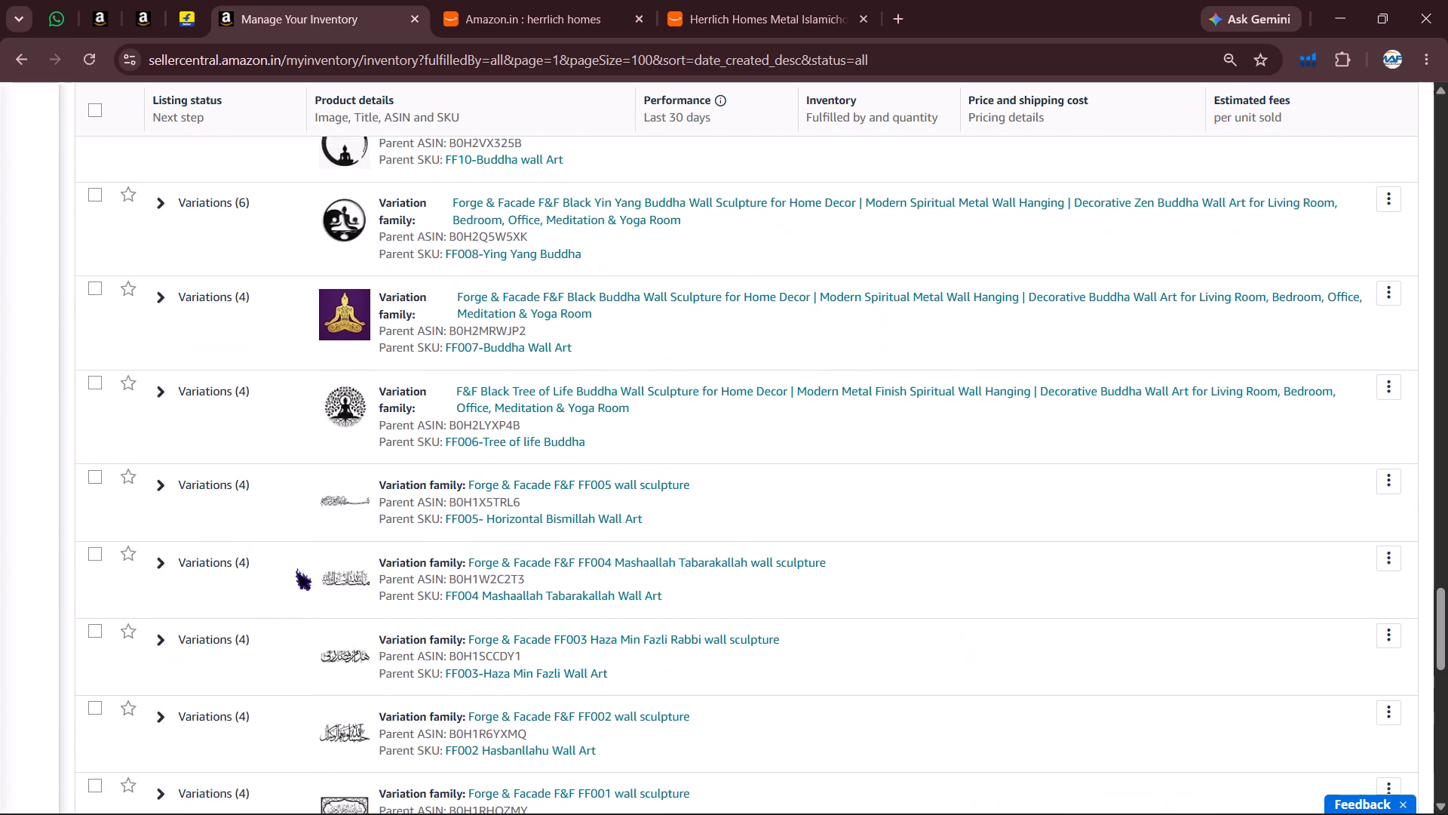
scroll(284, 543, up, 4)
scroll(284, 543, down, 1)
scroll(284, 543, up, 4)
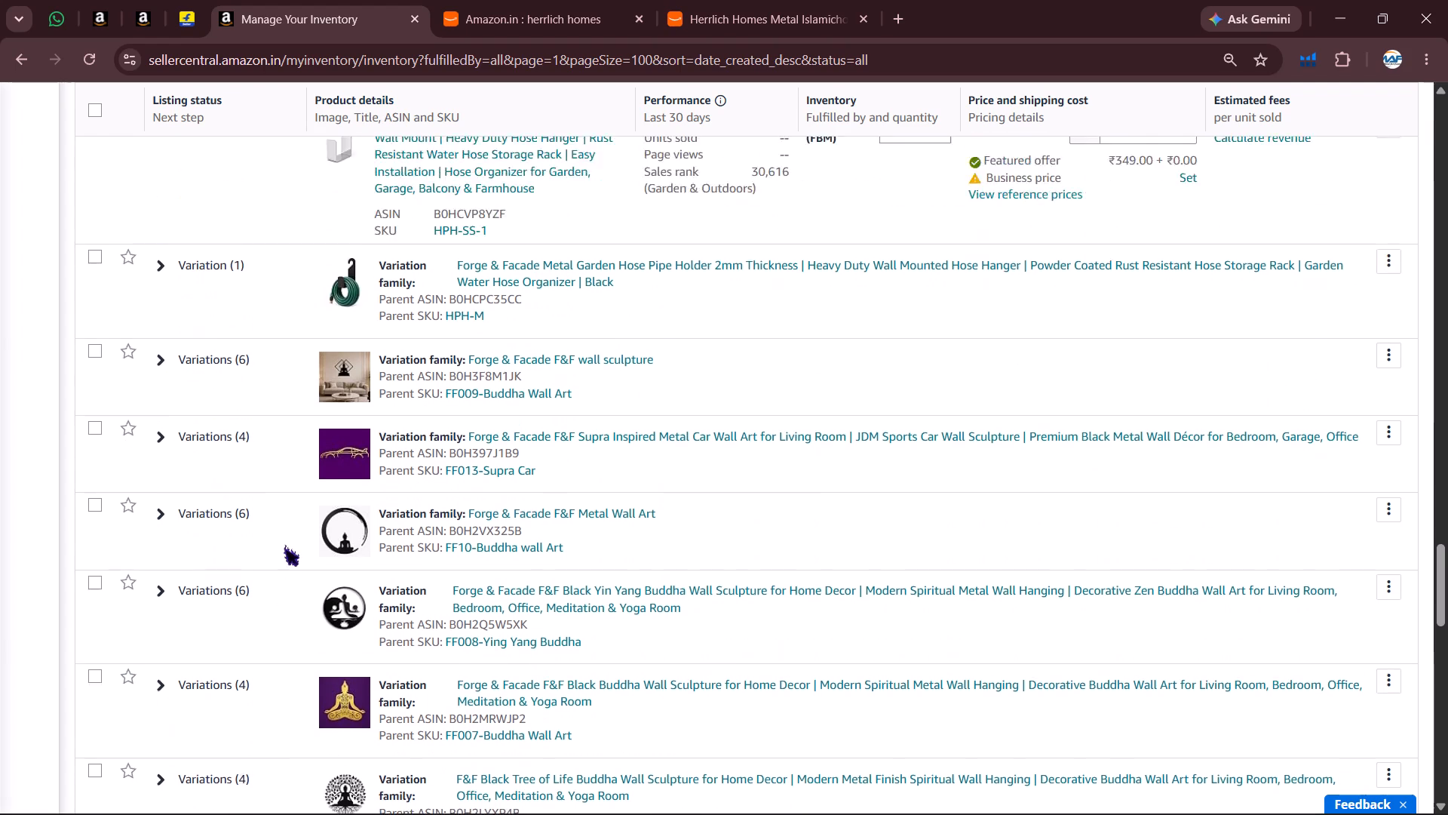
scroll(284, 543, up, 2)
click(152, 420)
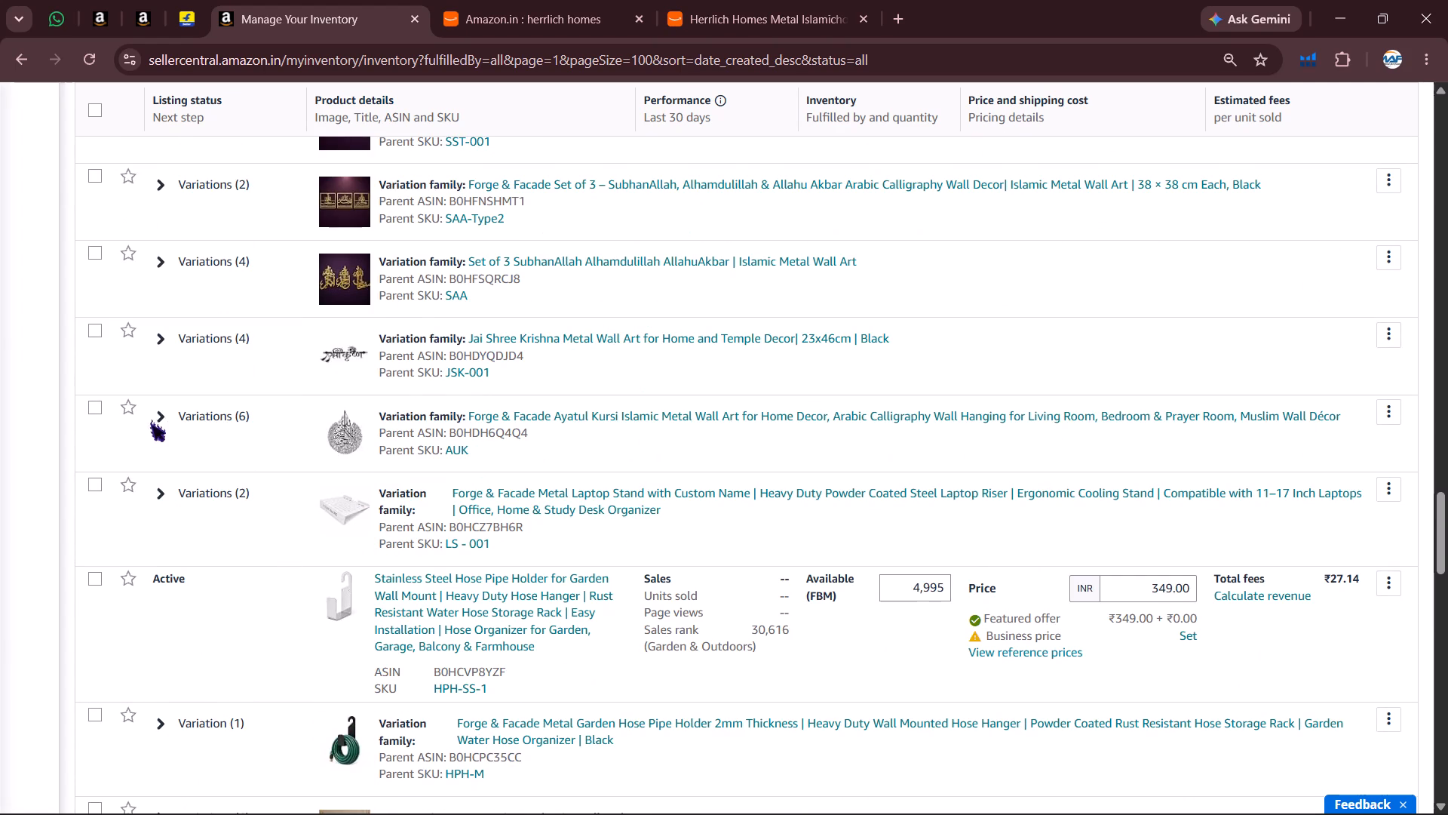
click(158, 419)
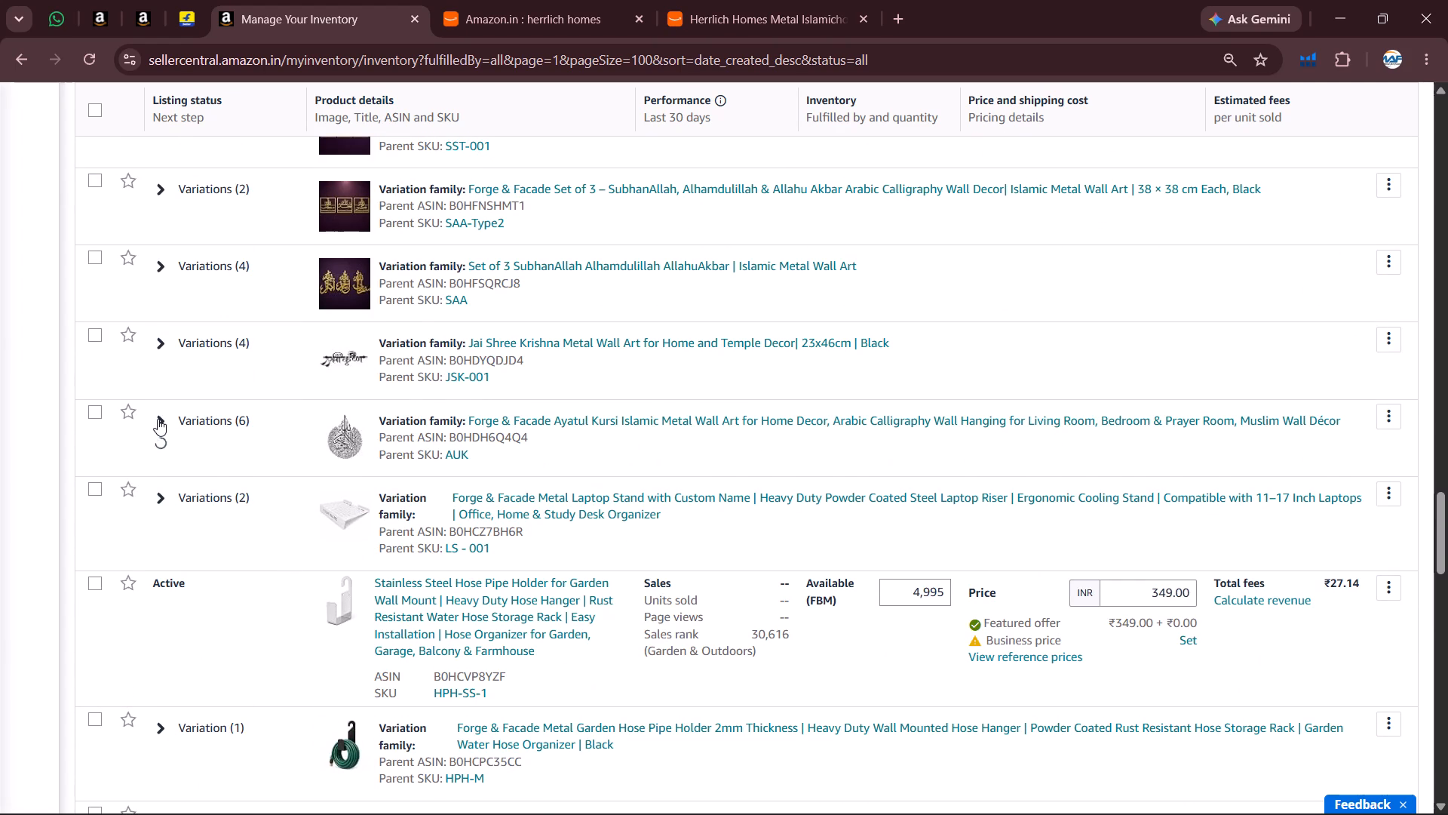
scroll(311, 487, down, 1)
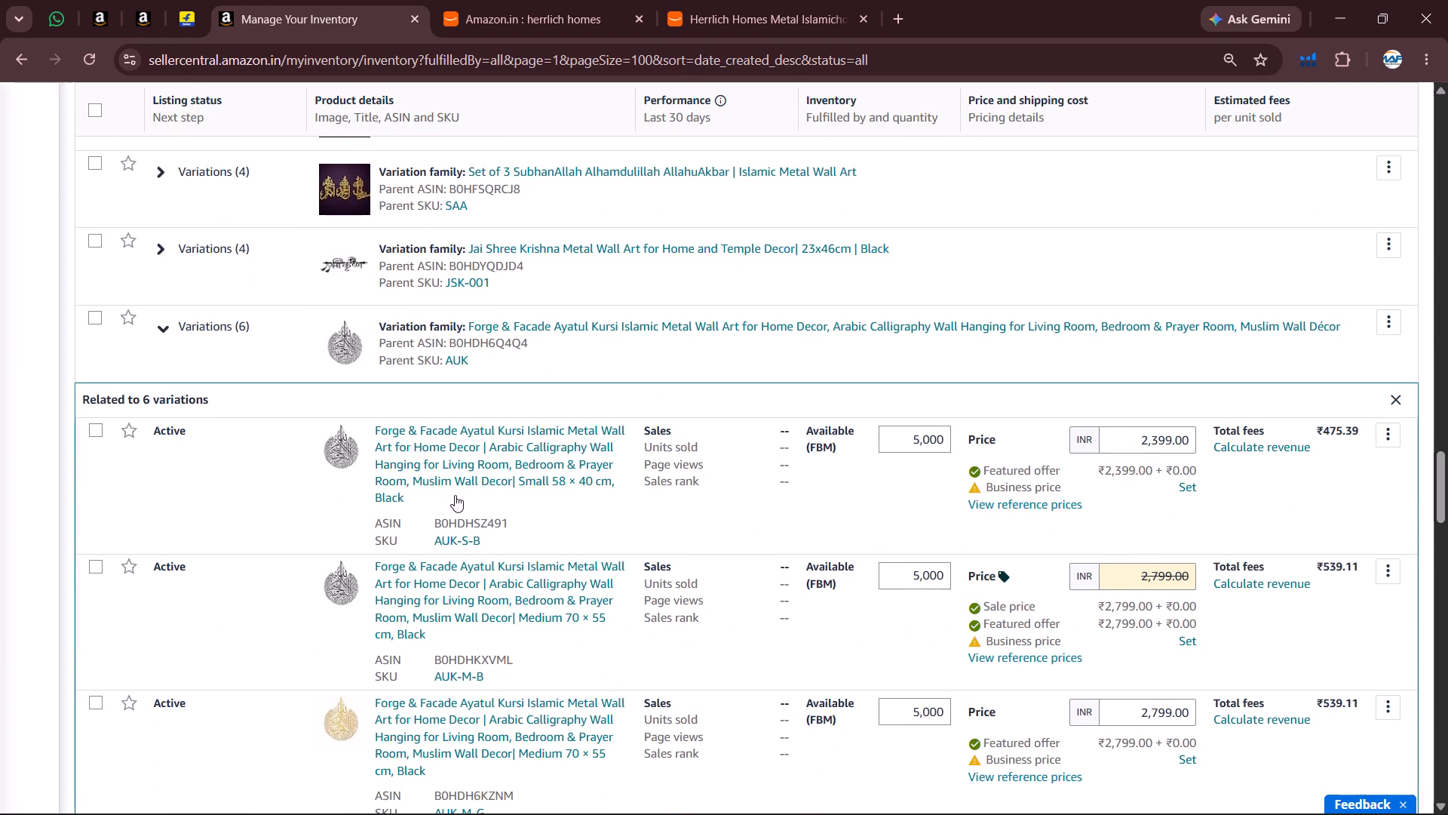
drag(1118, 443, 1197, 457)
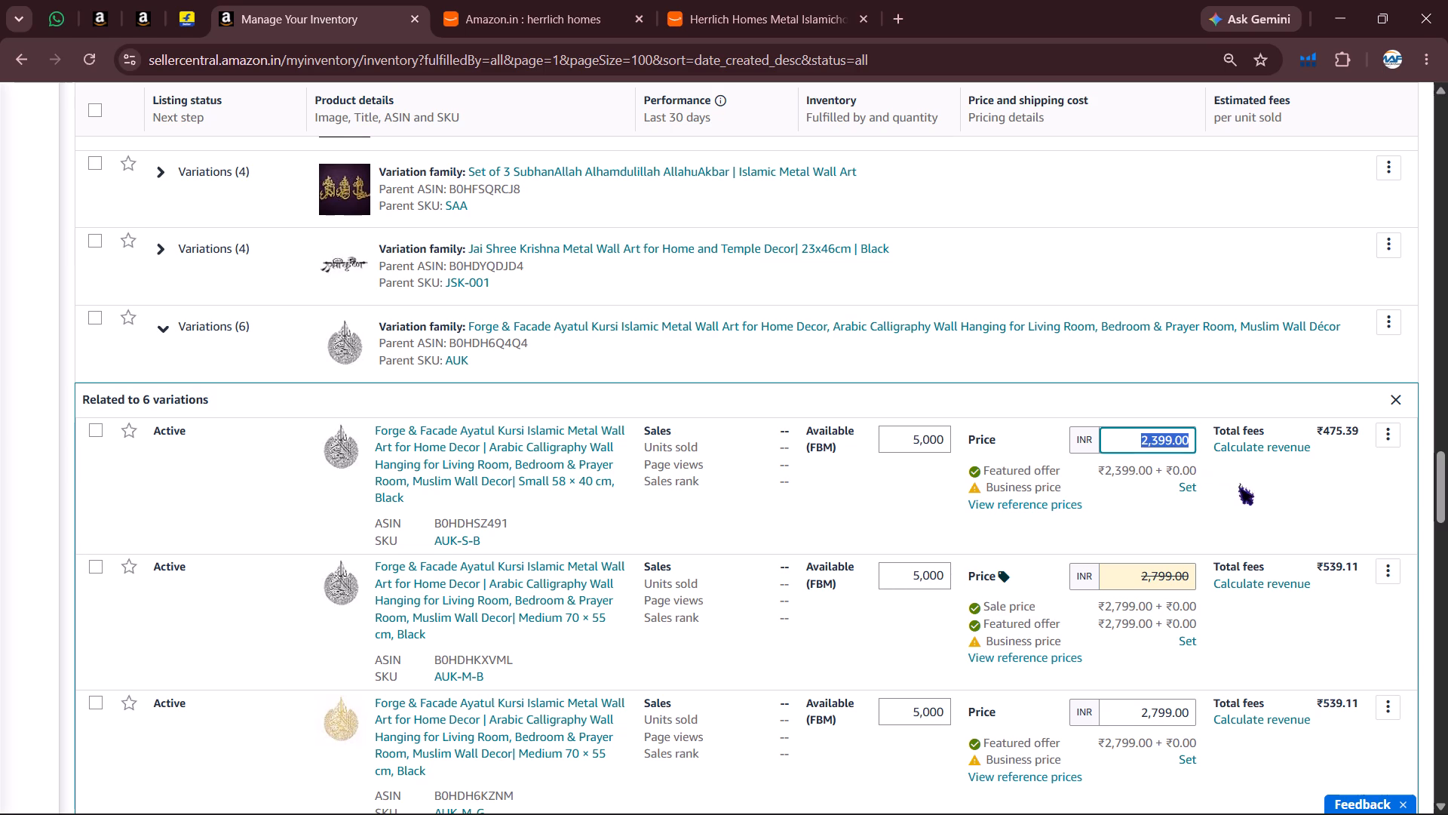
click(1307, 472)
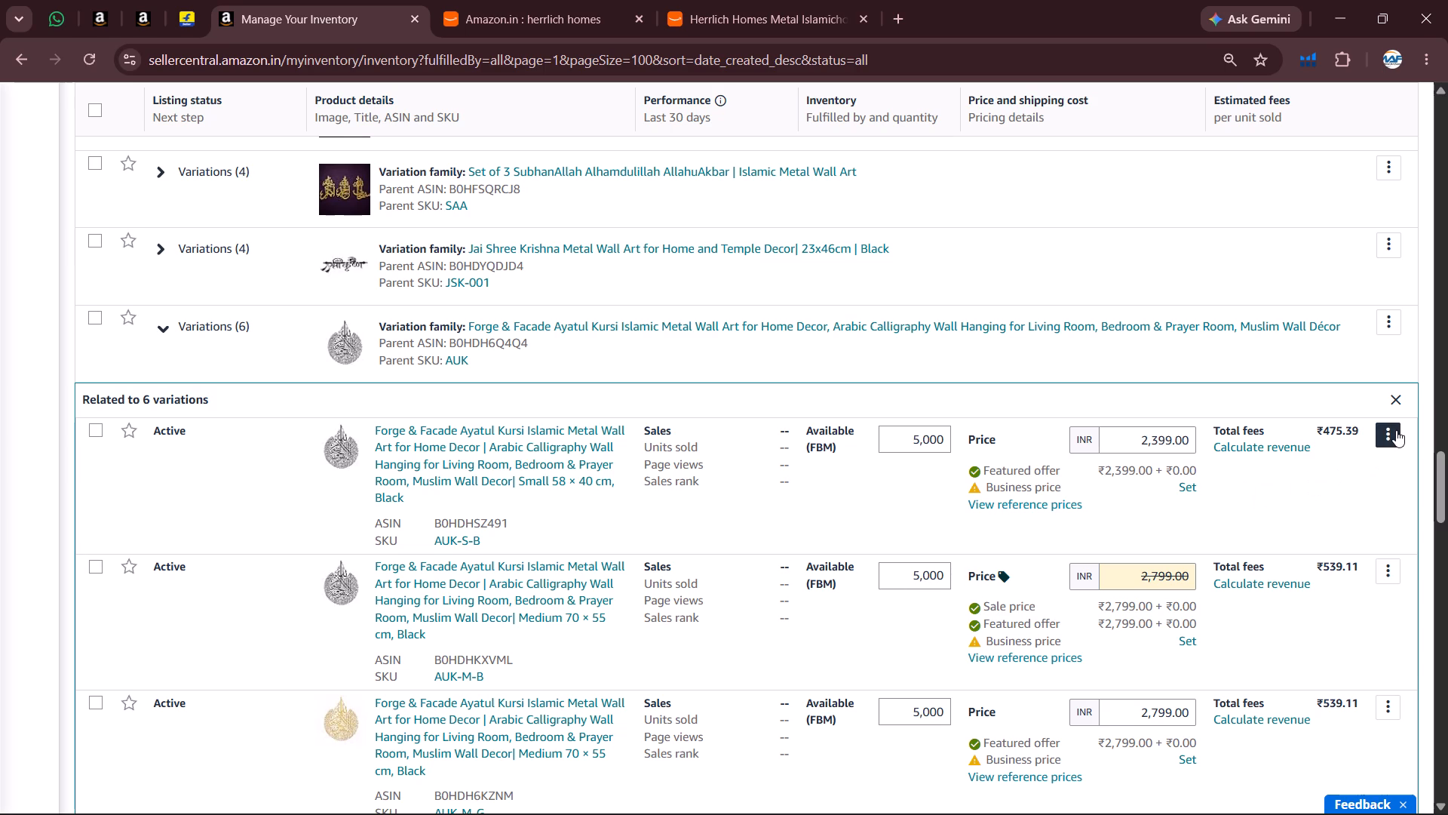
Copy the ASIN of the small black Ayatul Kursi variation, SKU AUK-S-B.
drag(519, 521, 432, 509)
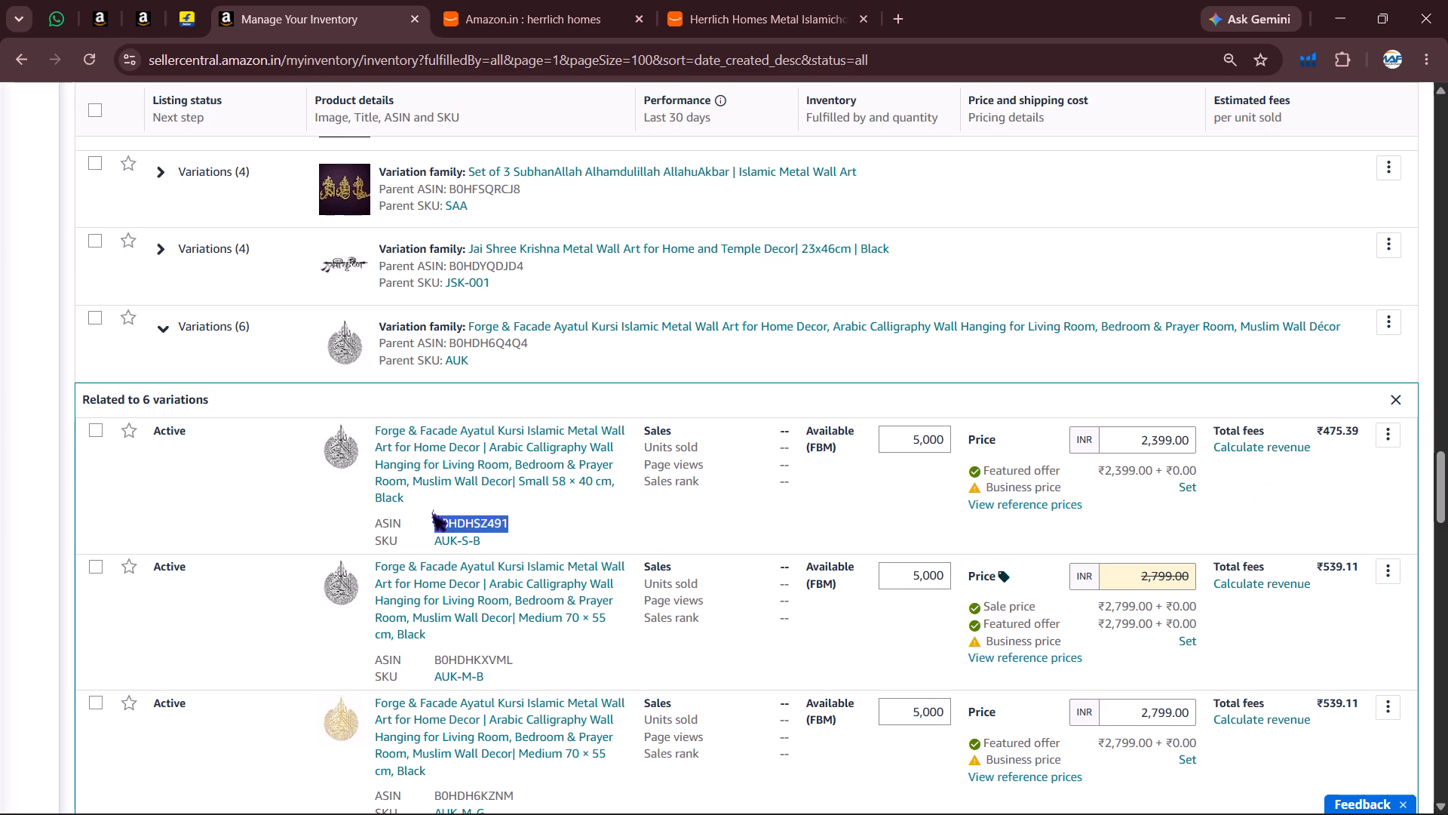
drag(432, 509, 430, 506)
click(549, 521)
drag(545, 518, 465, 518)
drag(465, 518, 431, 521)
key(ctrl+c)
key(ctrl+c)
key(ctrl+c)
key(ctrl+c)
key(ctrl+c)
key(ctrl+c)
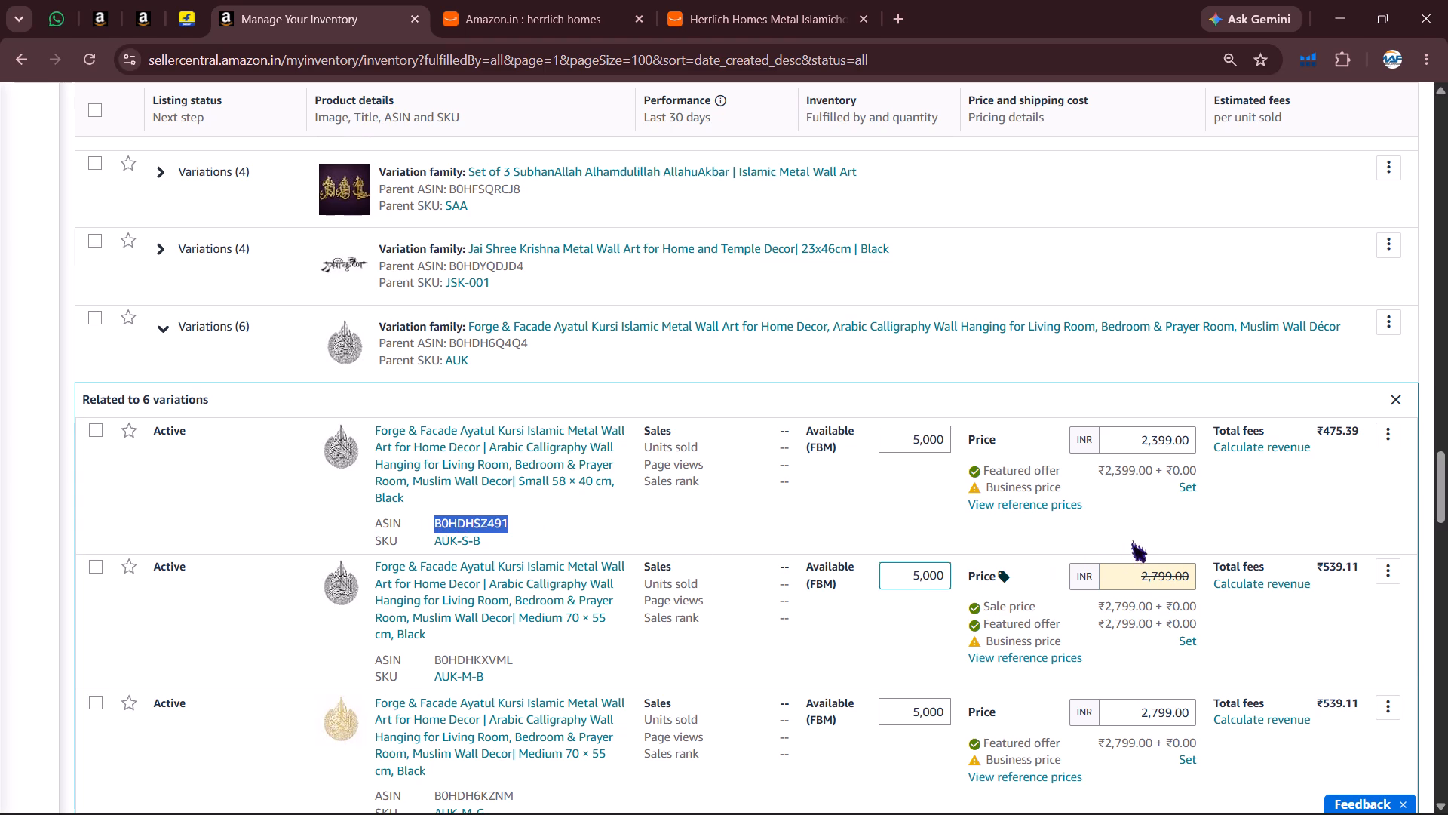
Open the listing of the small black variation AUK-S-B for editing.
click(1388, 438)
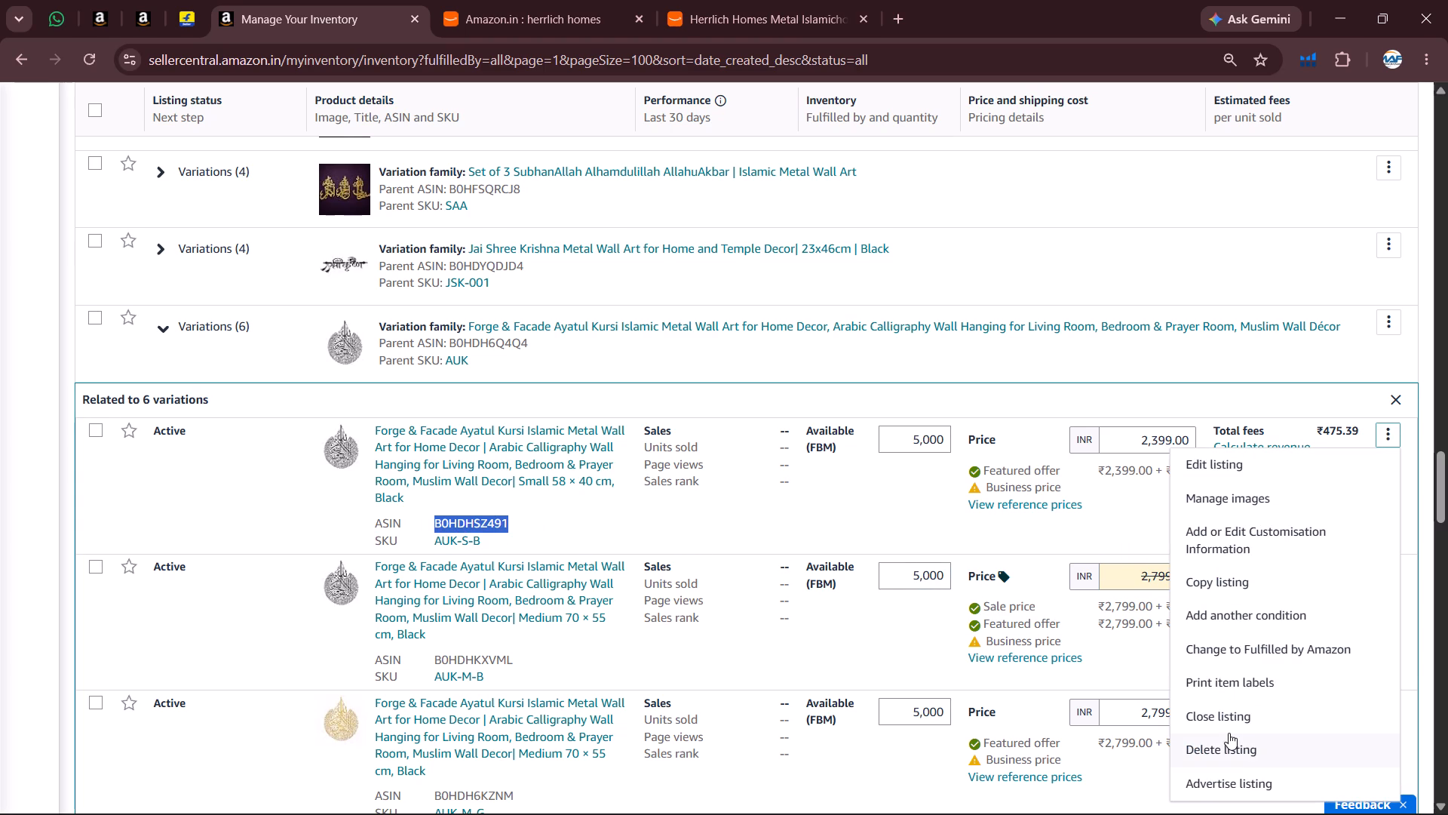
scroll(1229, 733, down, 1)
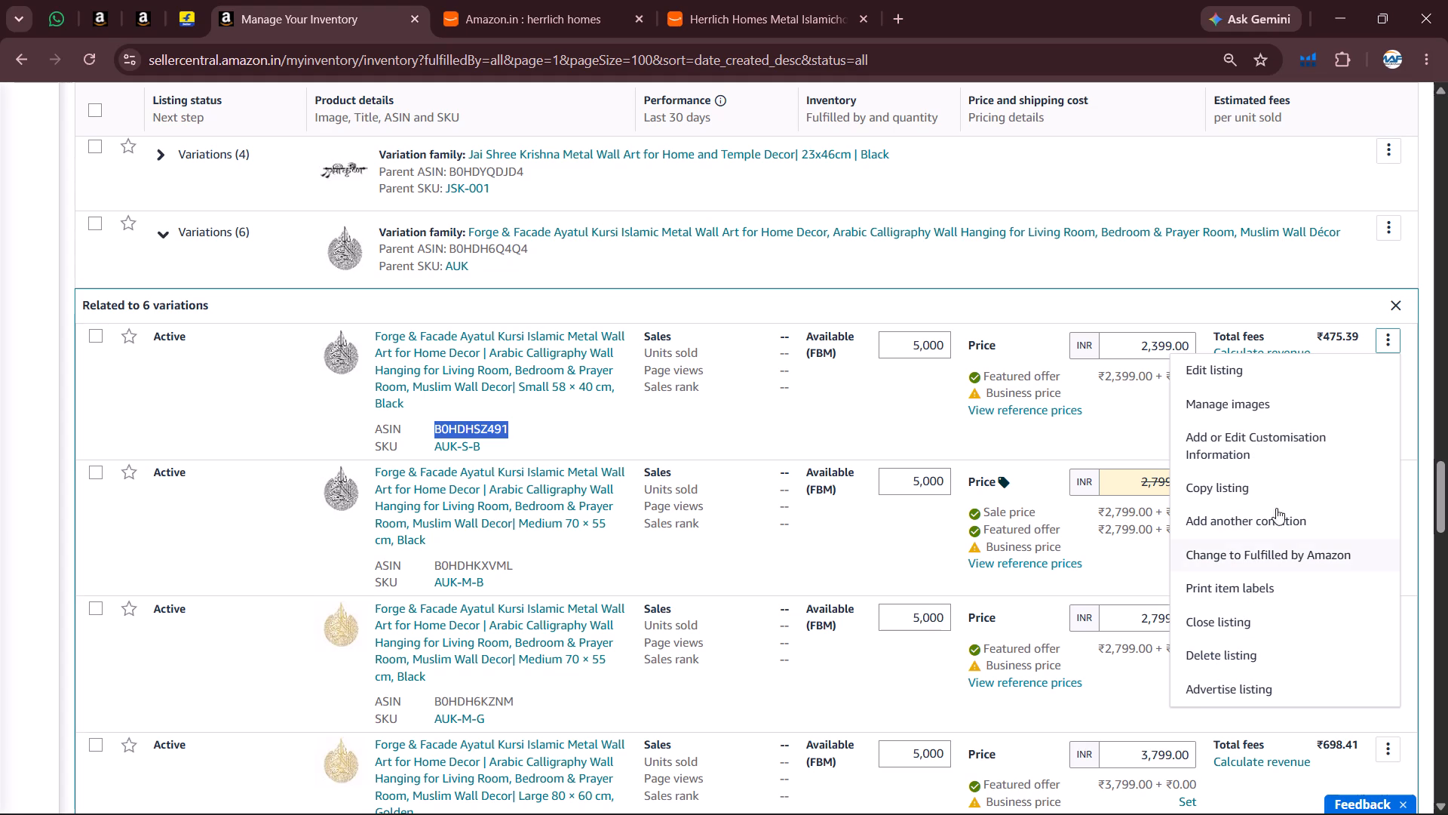
click(1240, 372)
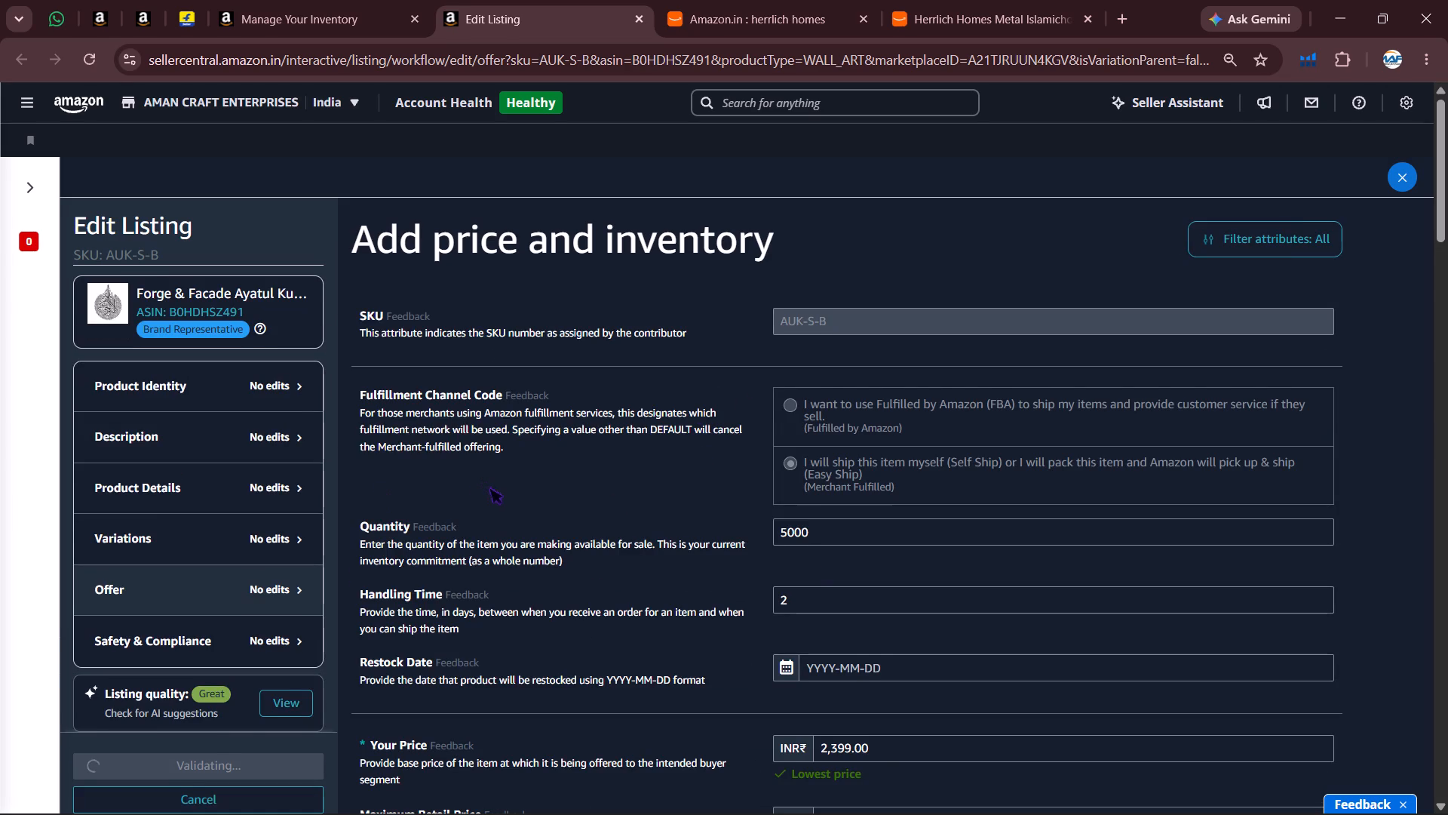
Set both the sale price and the minimum seller allowed price of AUK-S-B to INR 2,299.
scroll(489, 482, down, 4)
drag(882, 381, 808, 357)
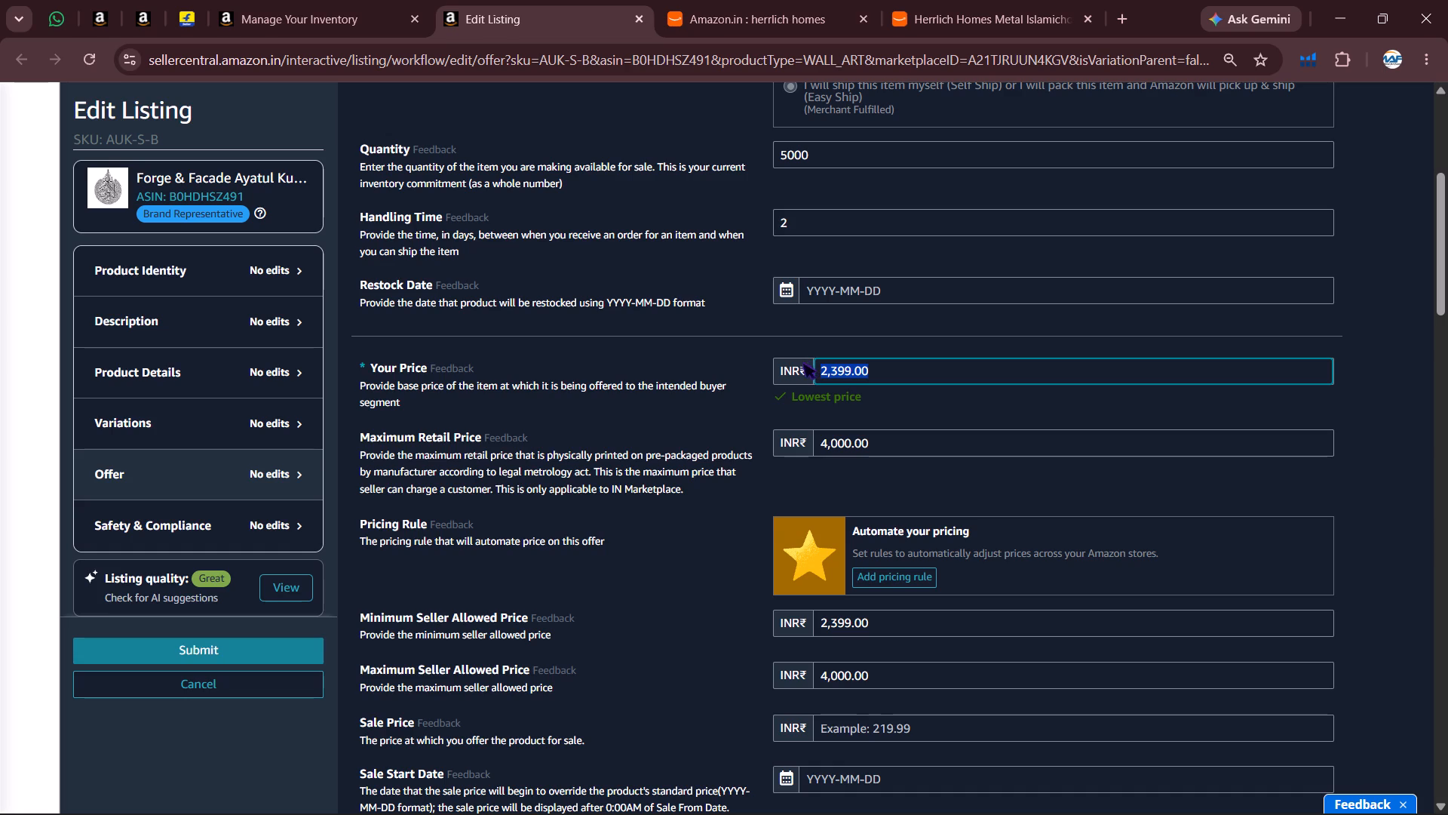
scroll(696, 561, down, 1)
click(877, 624)
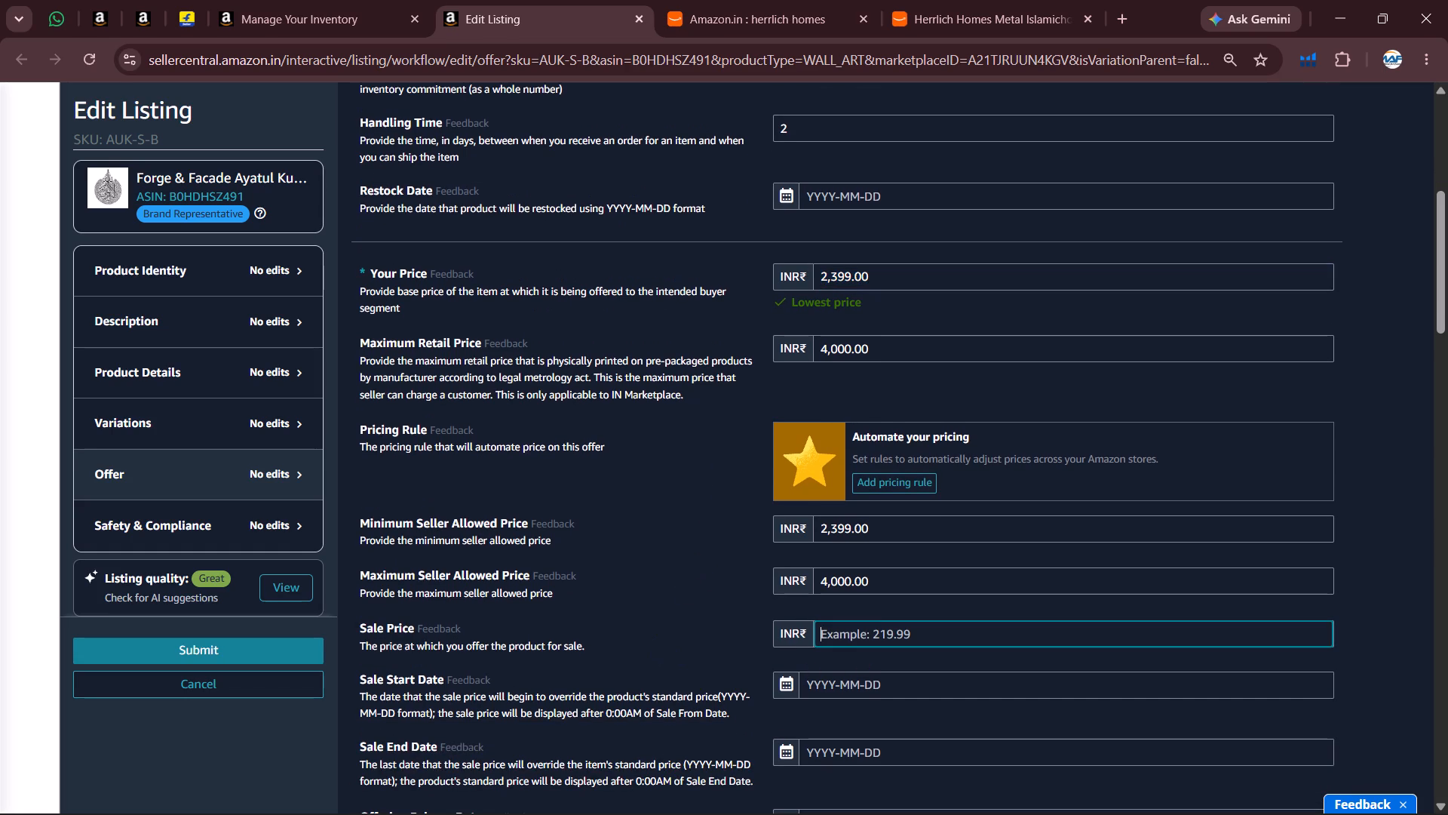
text(2299)
click(719, 569)
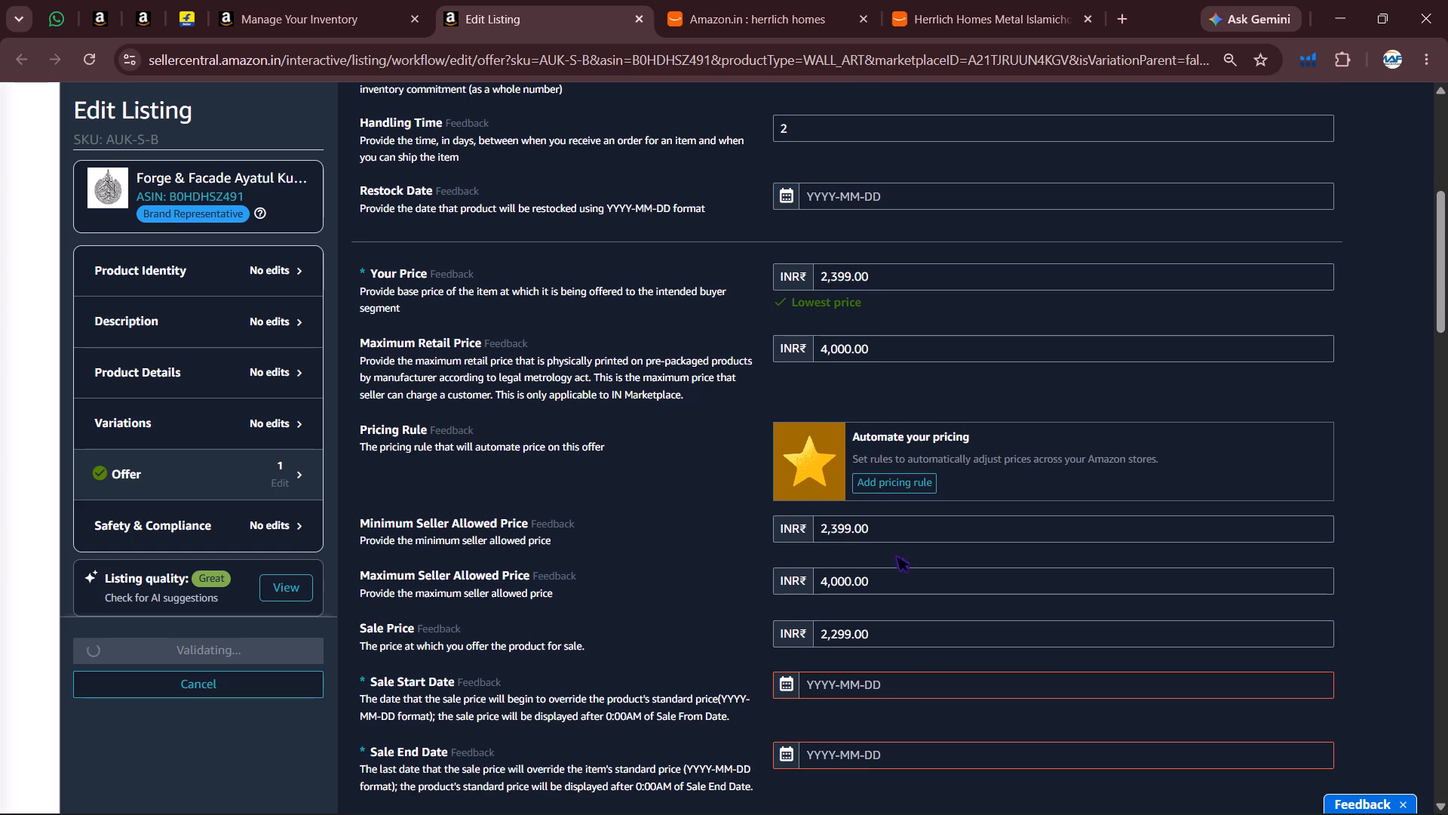
drag(892, 540, 800, 529)
text(2299)
click(587, 535)
Set the sale period from 2026-10-27 to 2026-11-30, submit the listing edits and return to the inventory.
scroll(587, 535, down, 1)
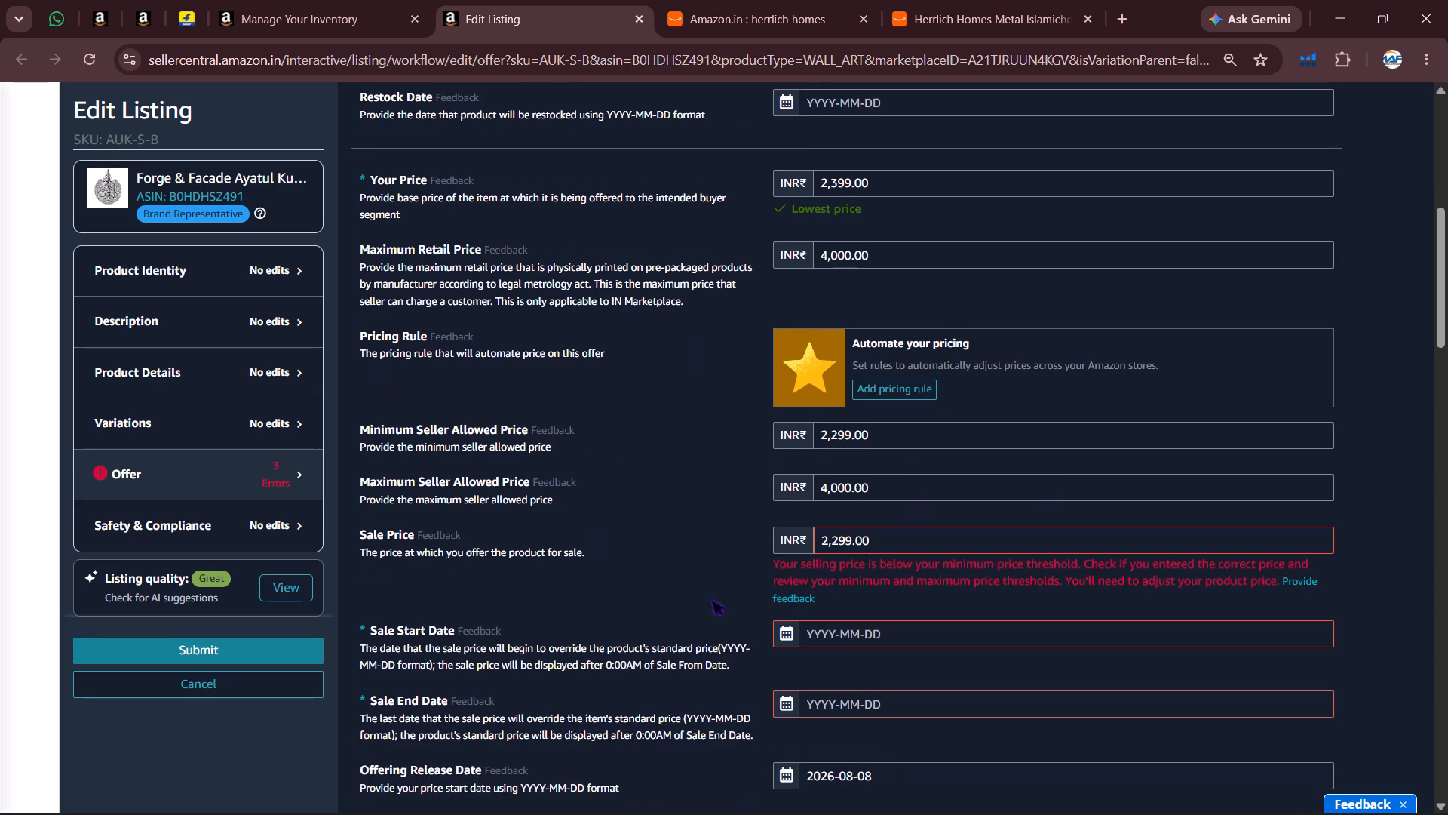
scroll(673, 567, down, 2)
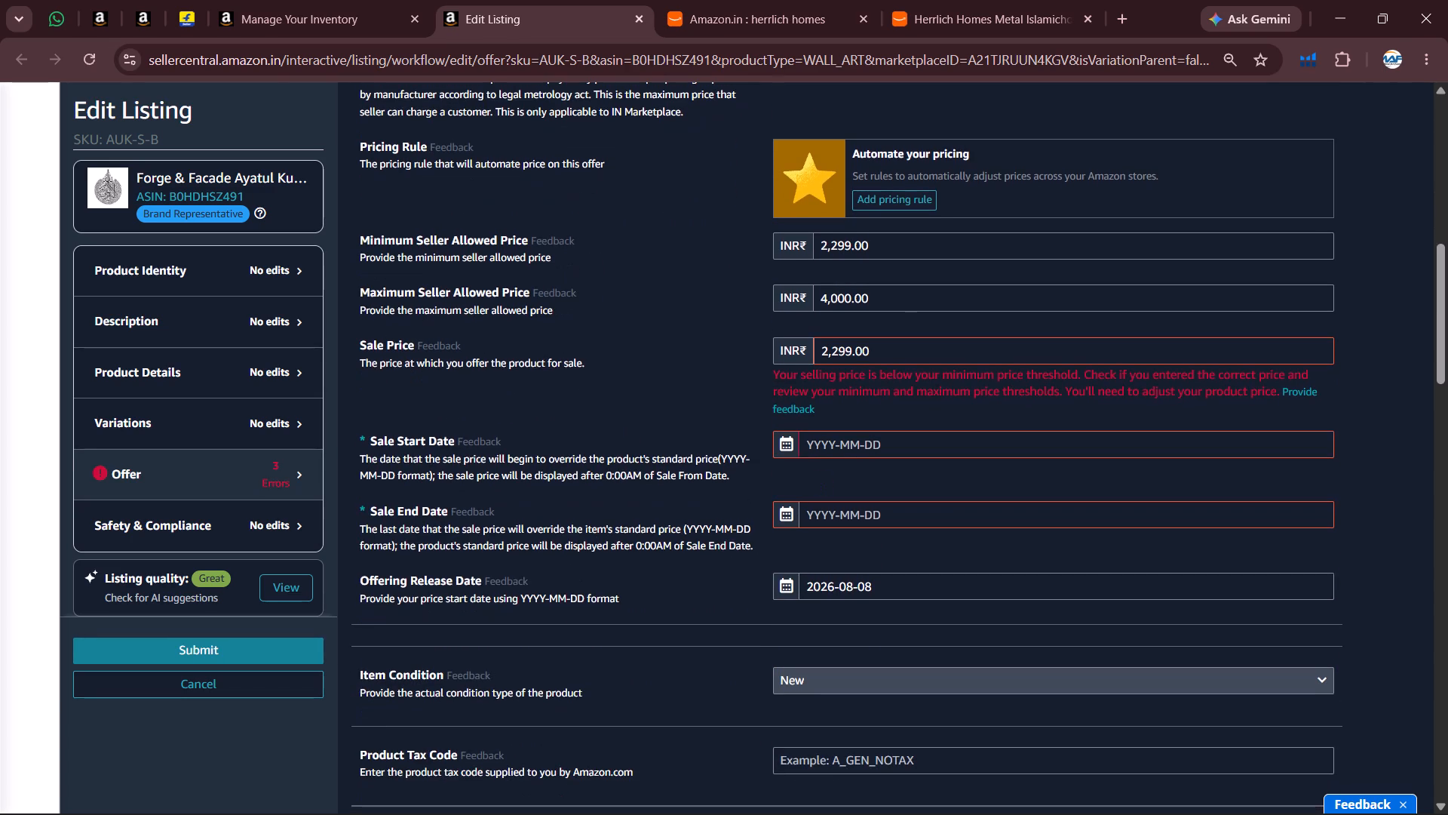
click(783, 436)
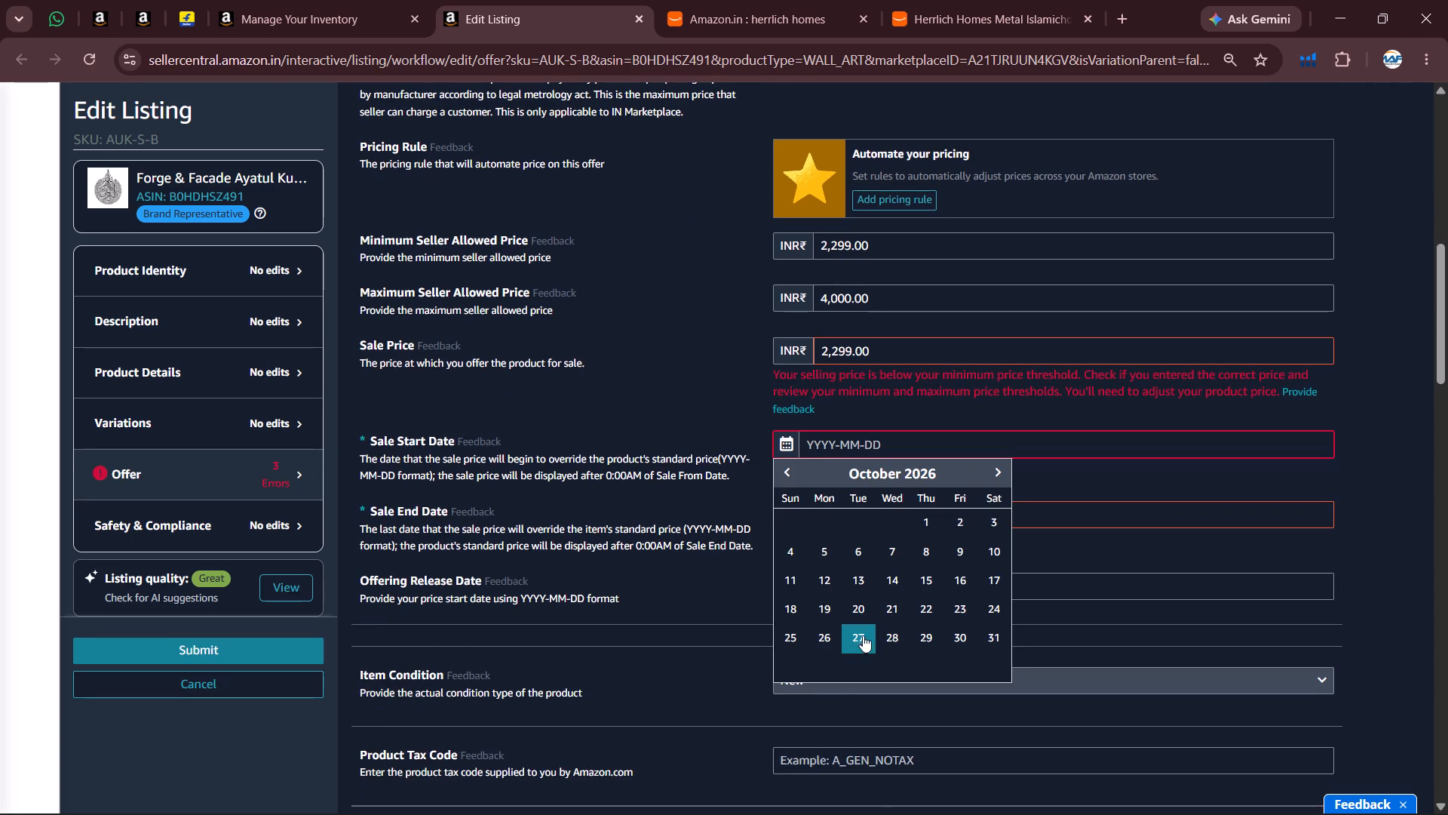
click(866, 630)
click(788, 475)
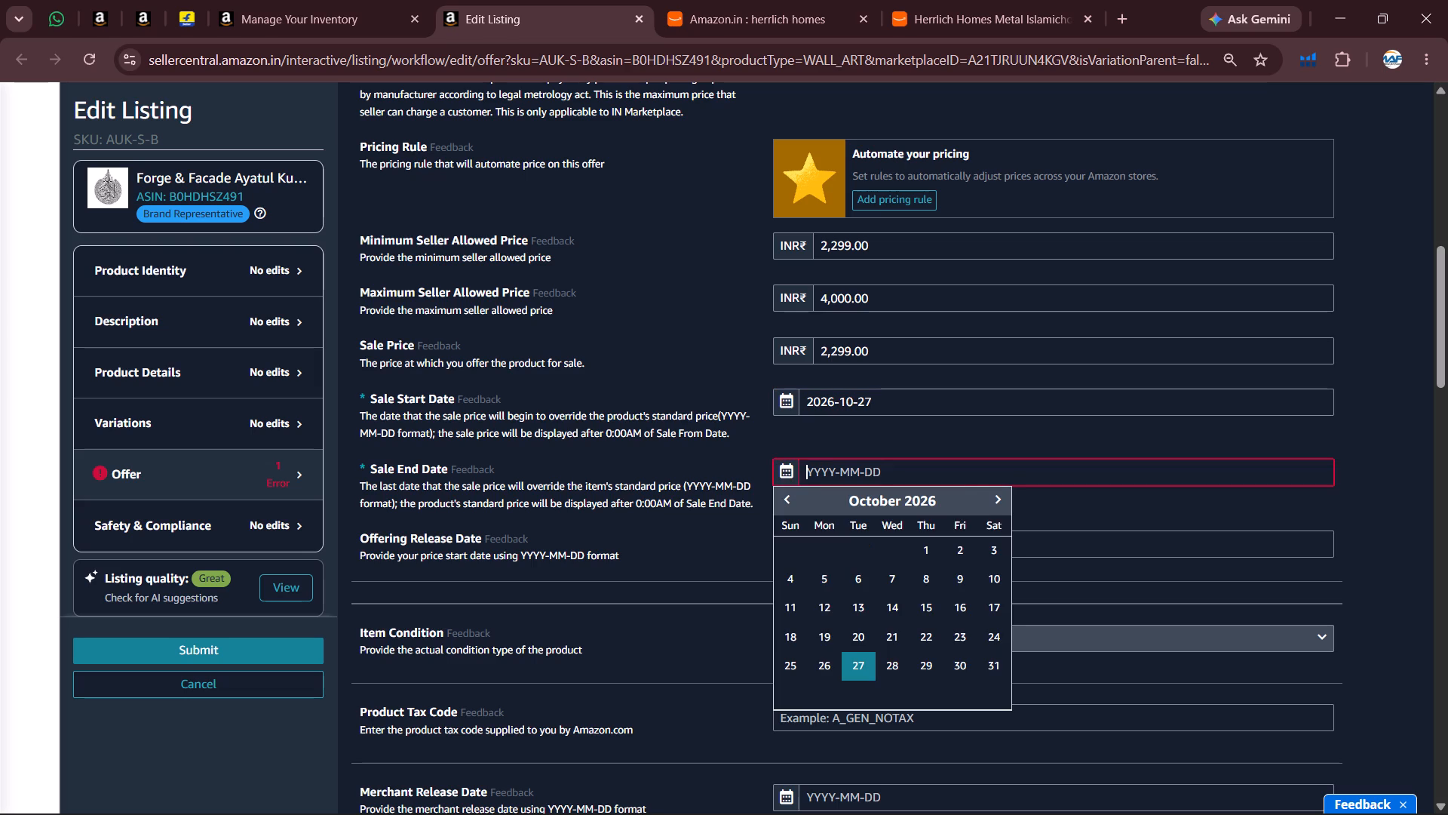
click(993, 500)
click(813, 670)
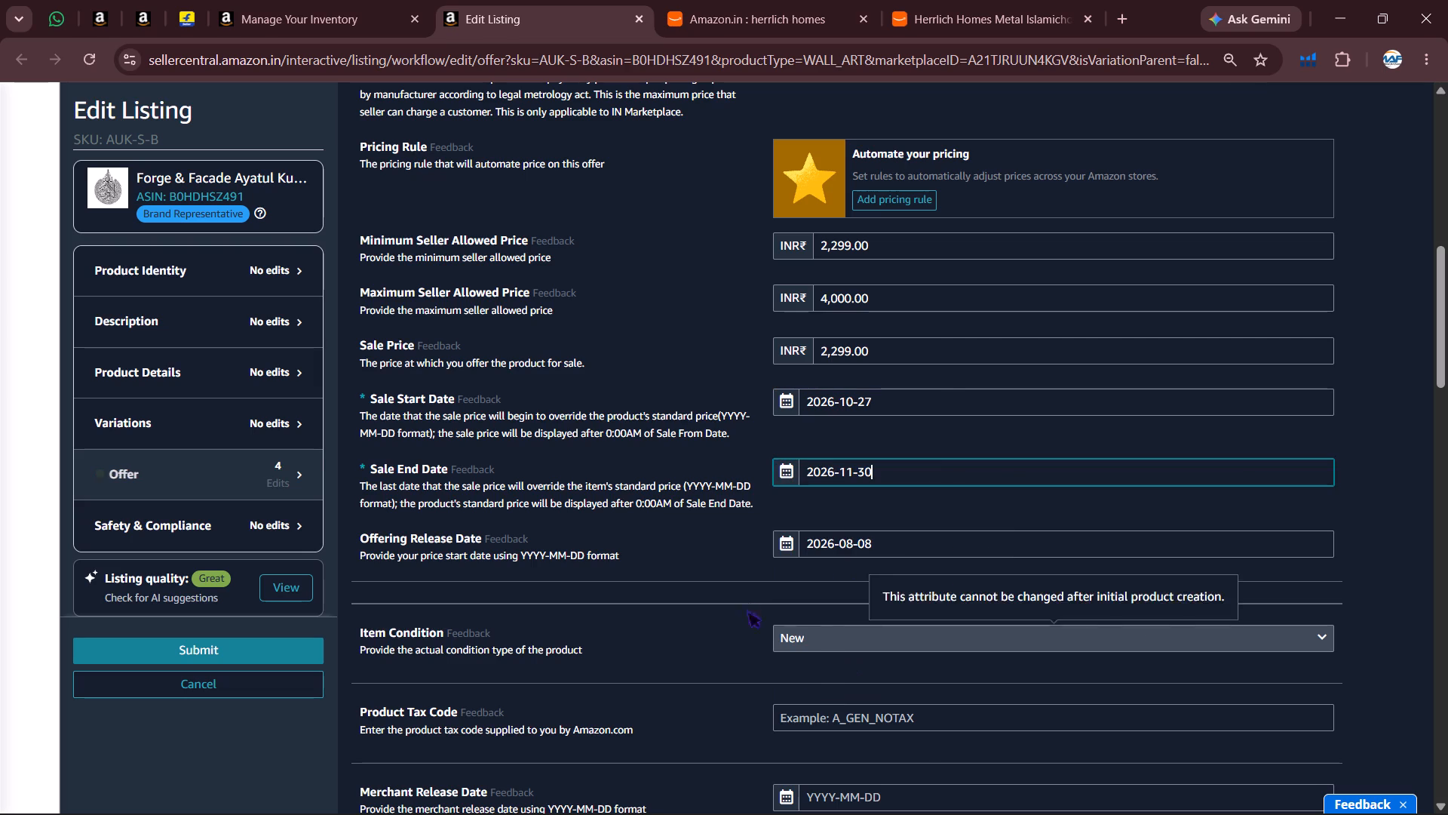
click(213, 652)
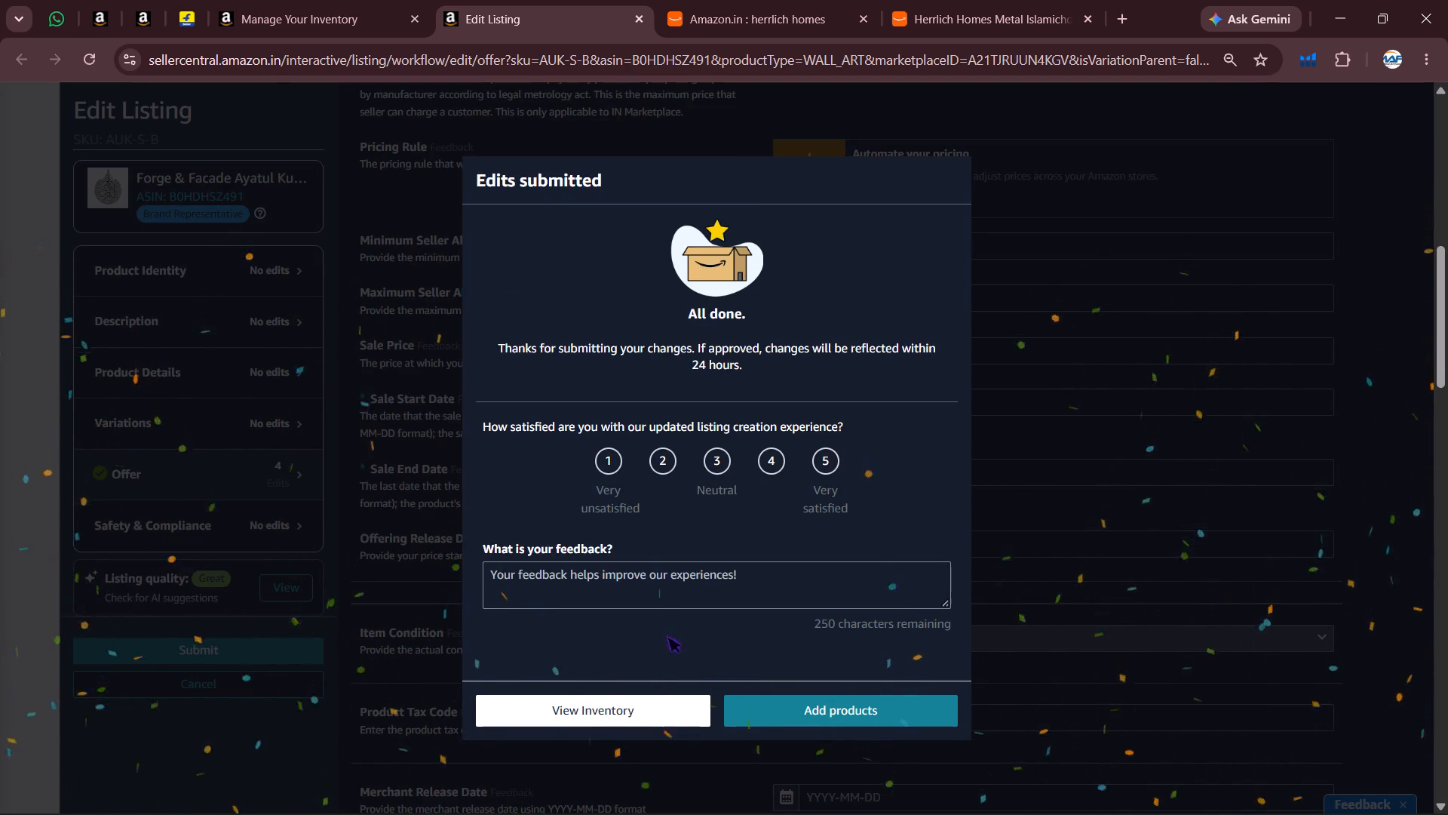
click(609, 704)
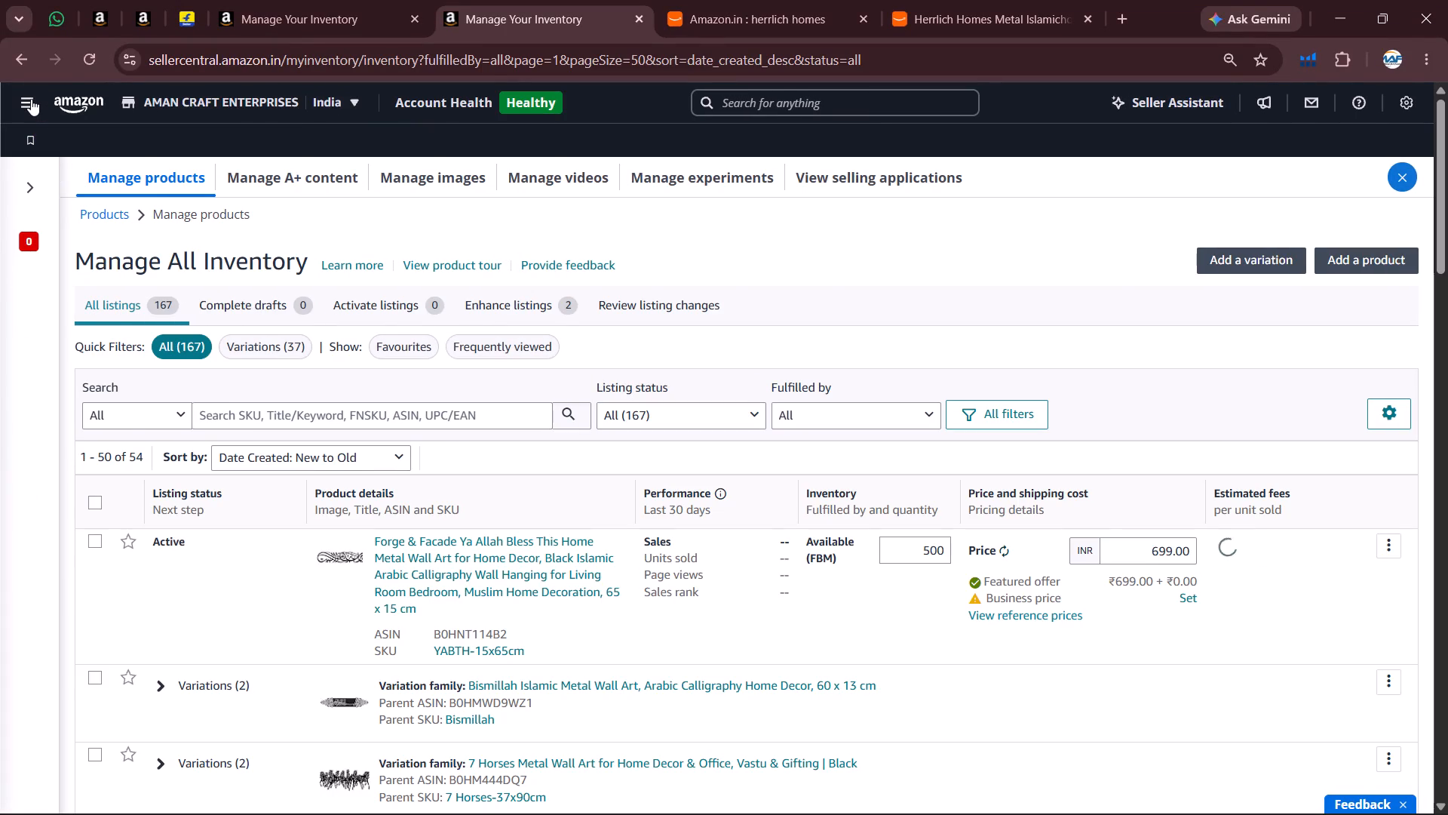
Go to the Manage videos page under Products and look over the existing uploads.
click(23, 99)
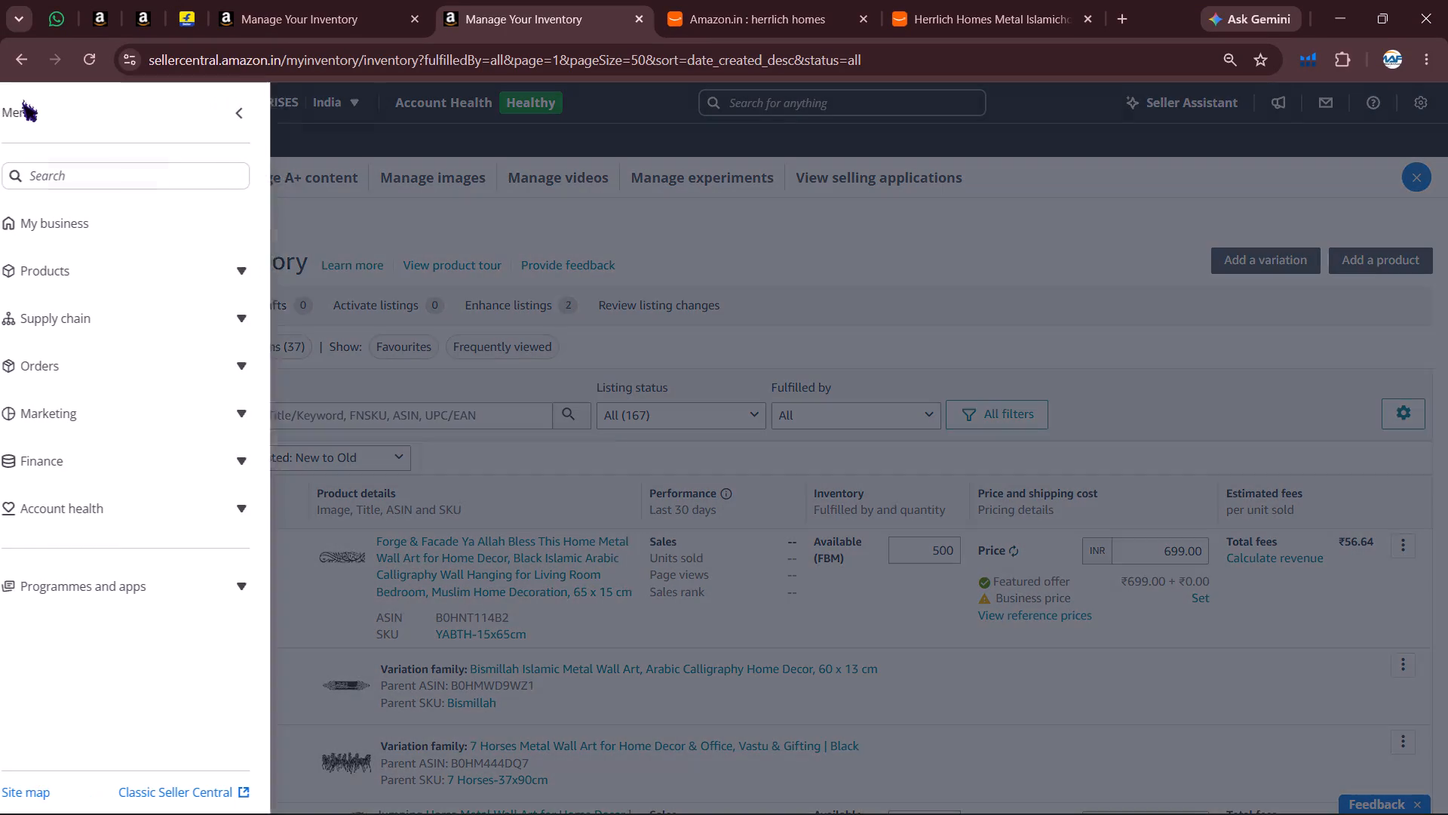
click(75, 279)
click(100, 331)
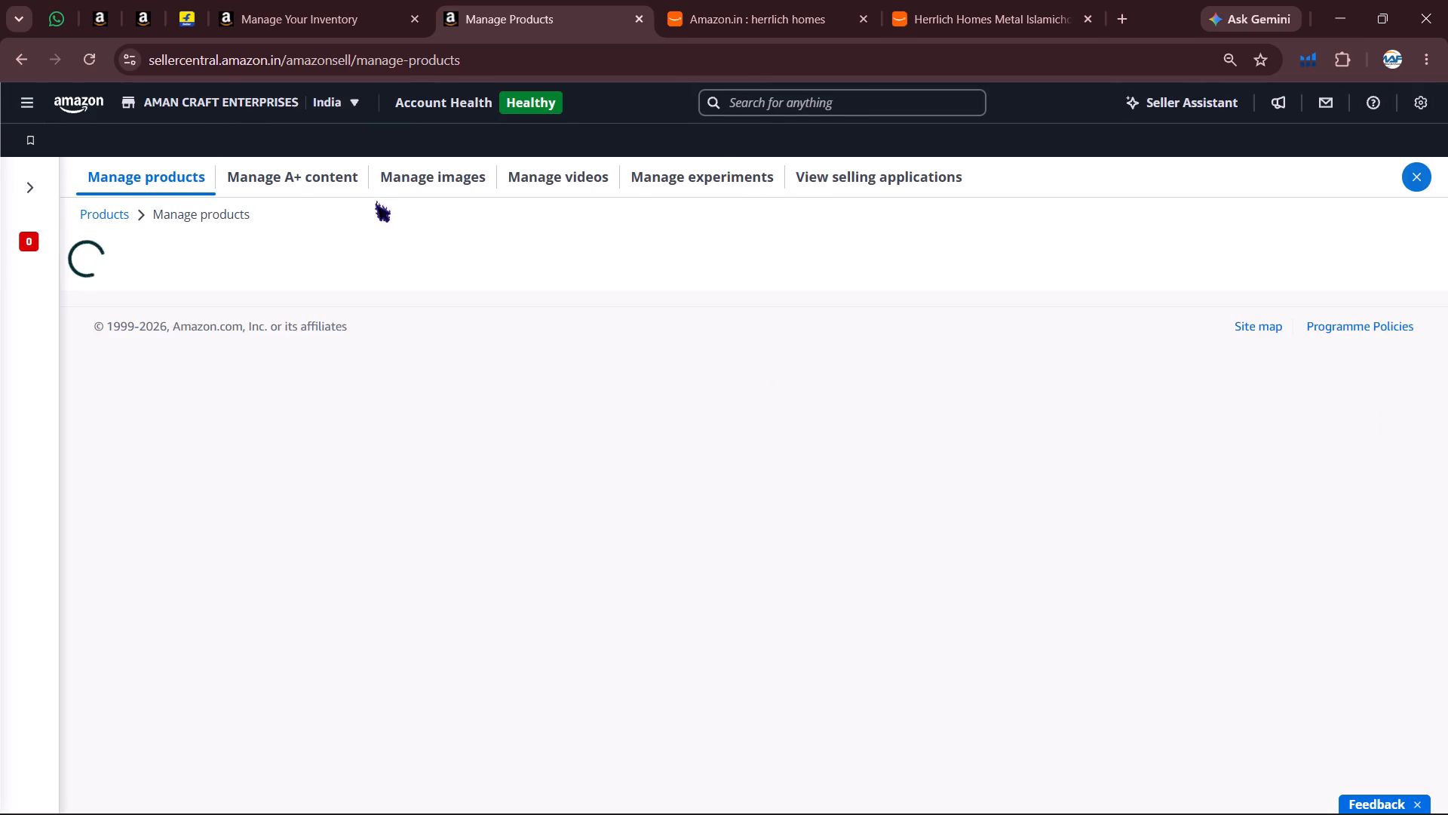
click(581, 178)
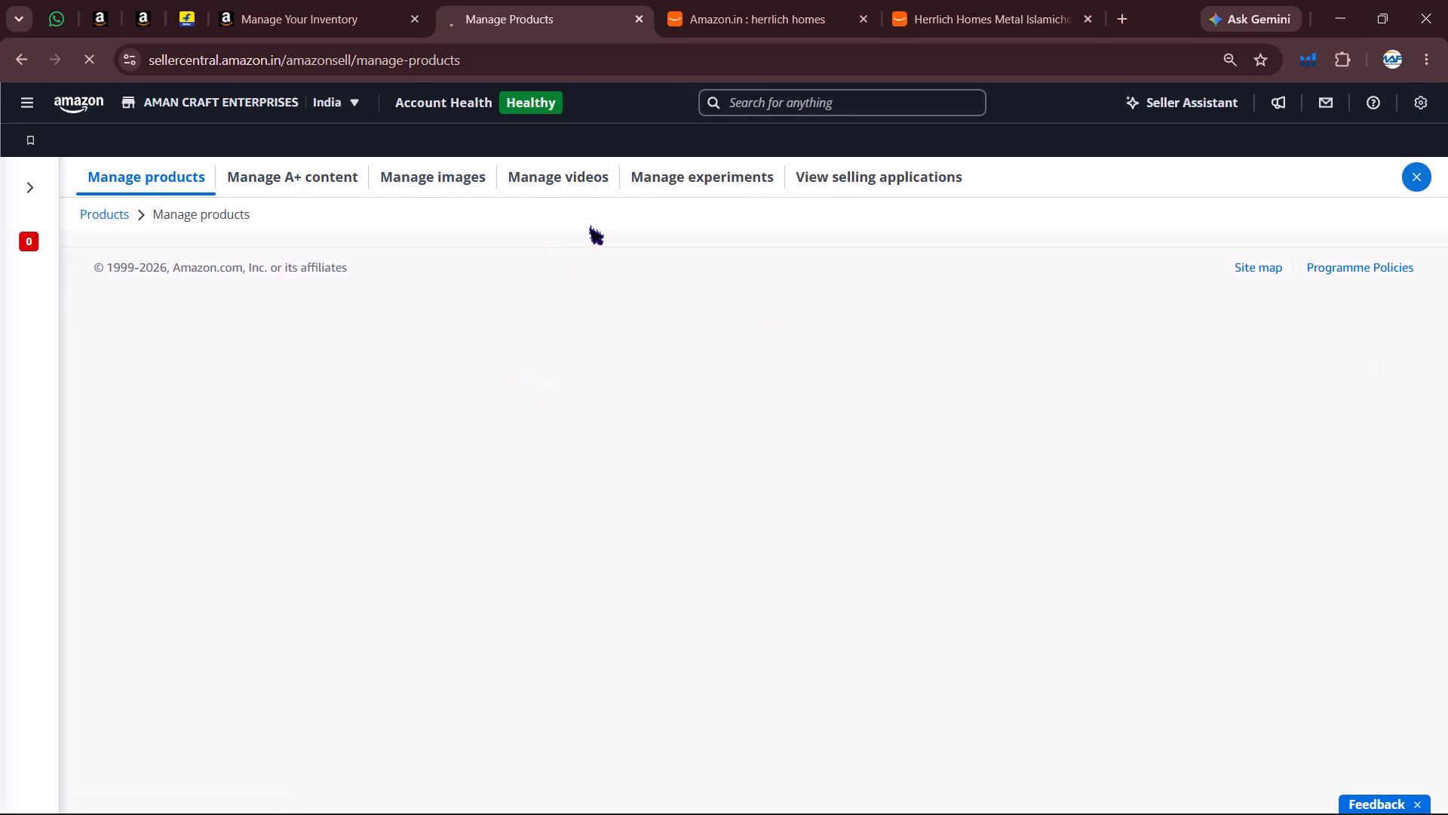
click(547, 174)
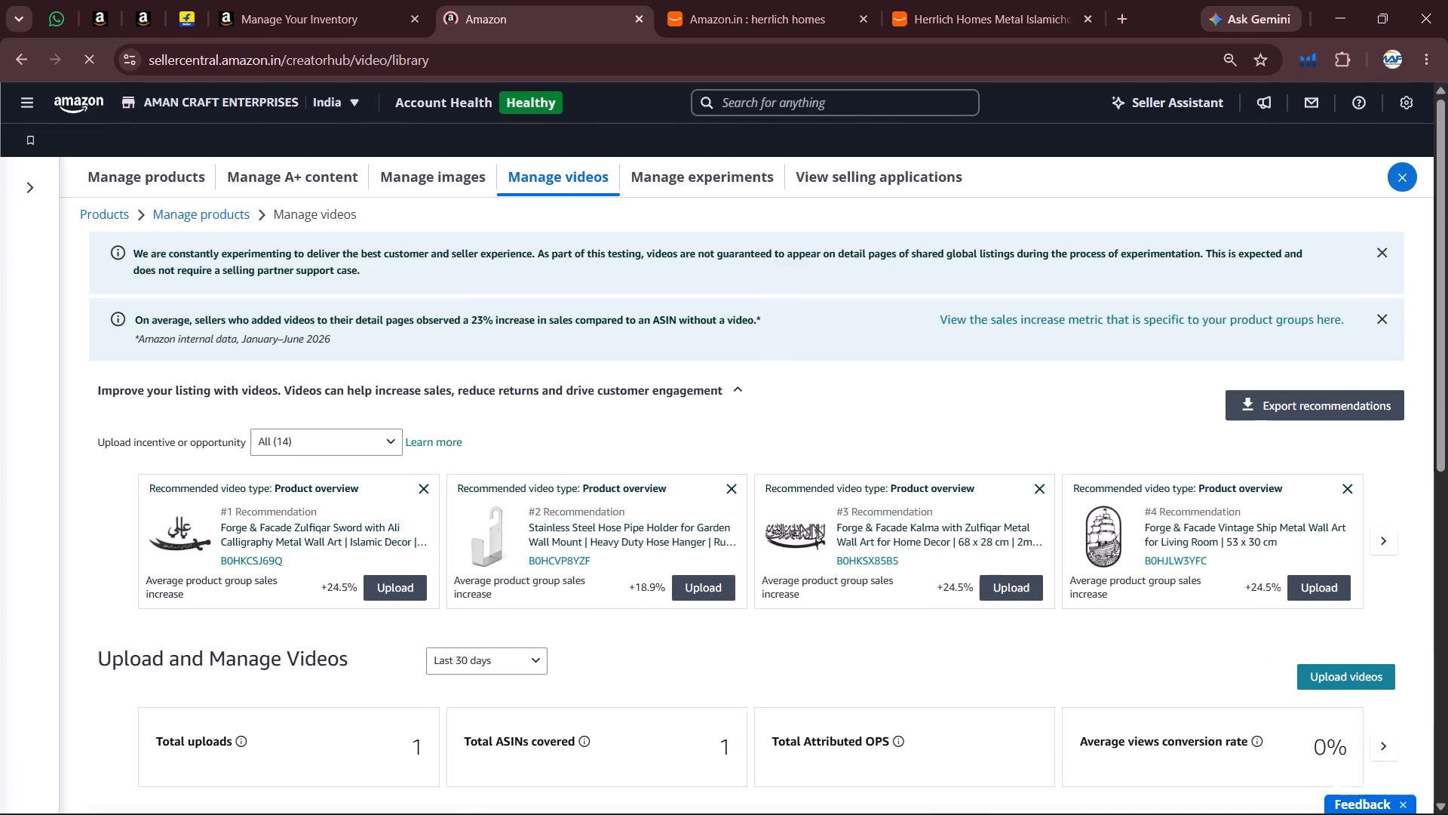
scroll(362, 523, down, 6)
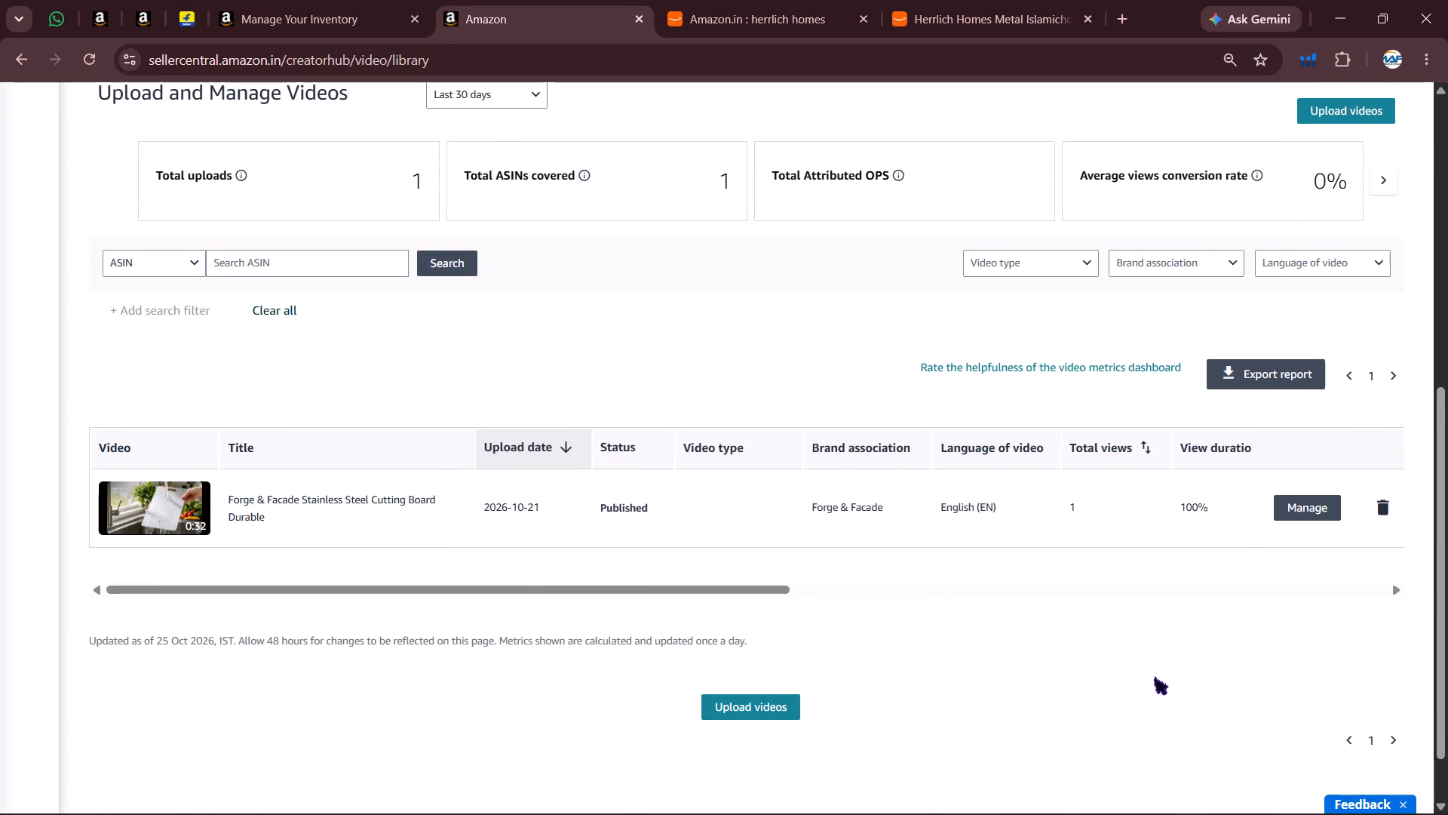
scroll(1157, 669, up, 2)
scroll(1117, 506, up, 1)
Start a new video upload with the file file_mgrjb8 (2) from Downloads.
click(1345, 395)
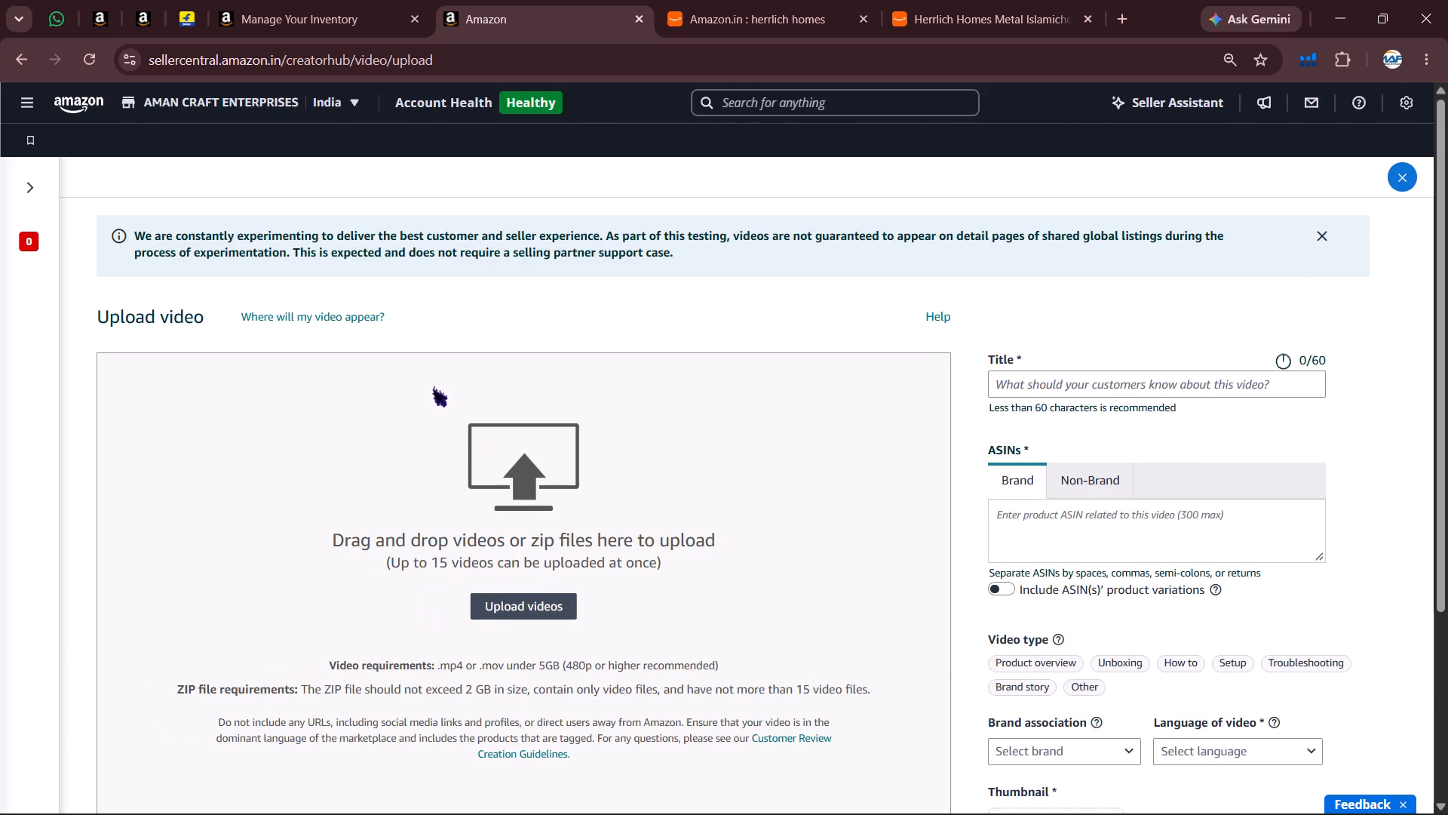
click(535, 607)
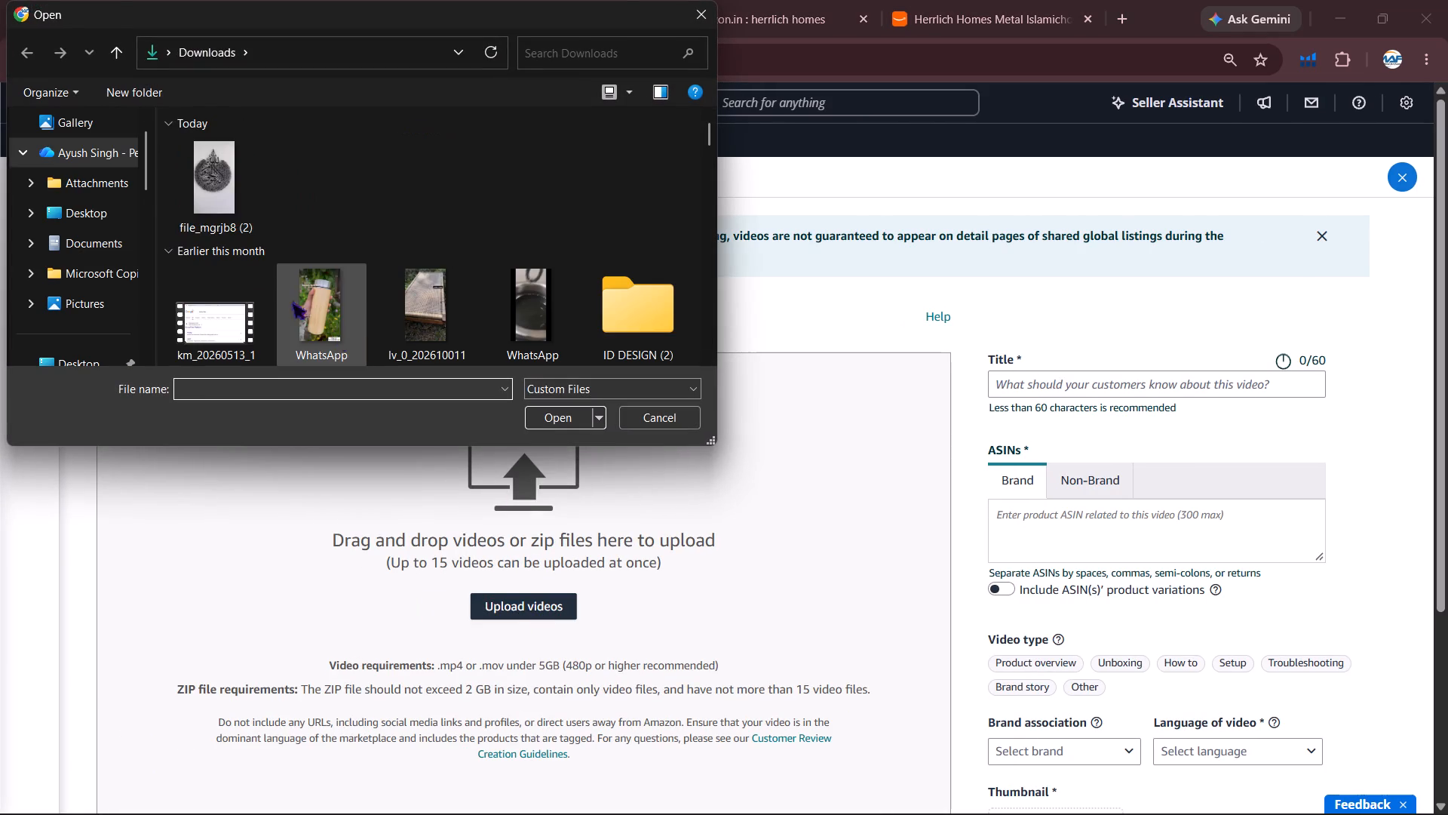
click(229, 197)
click(563, 414)
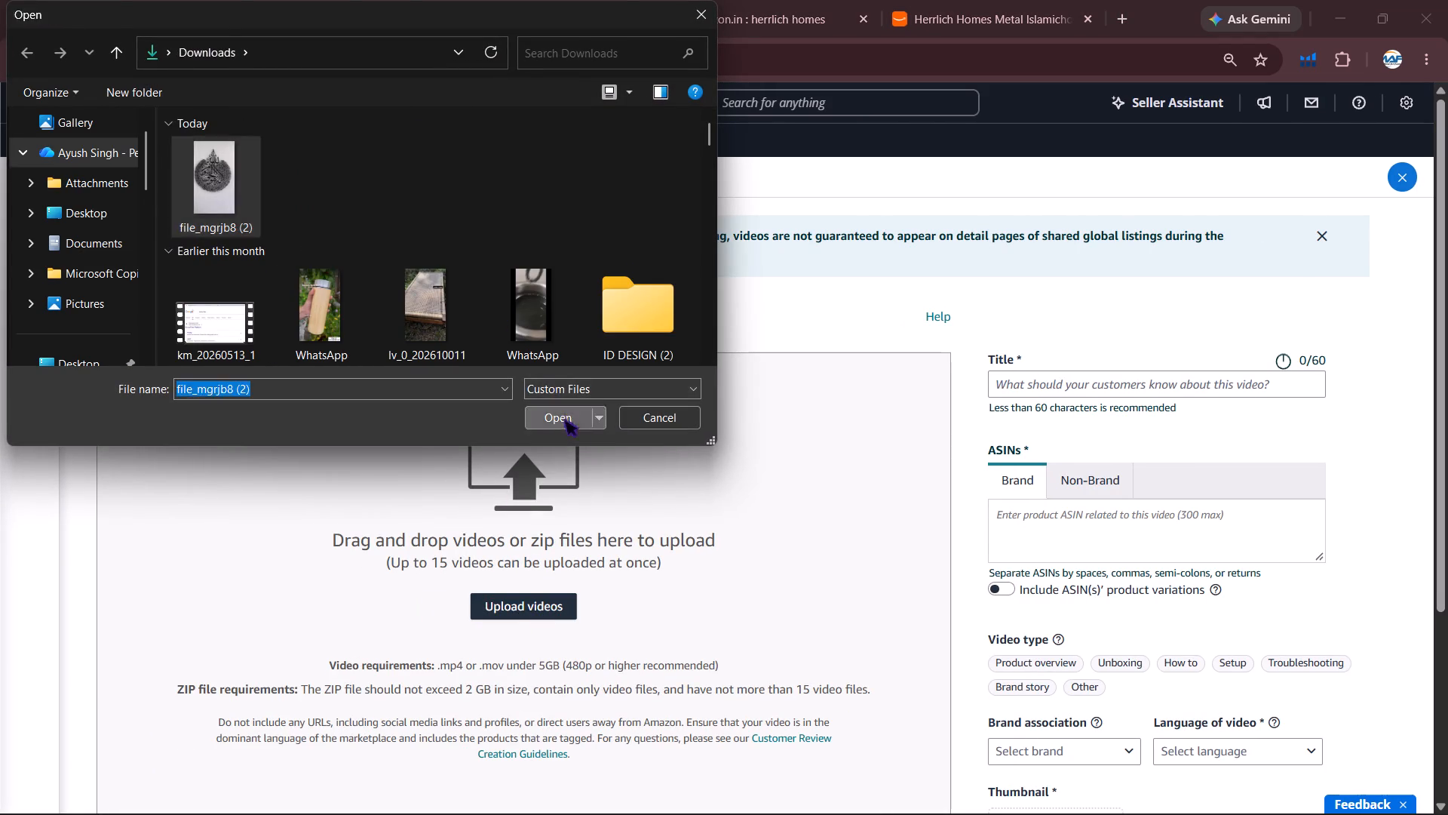
Title the uploaded video Ayat-ul-Kursi.
click(1084, 480)
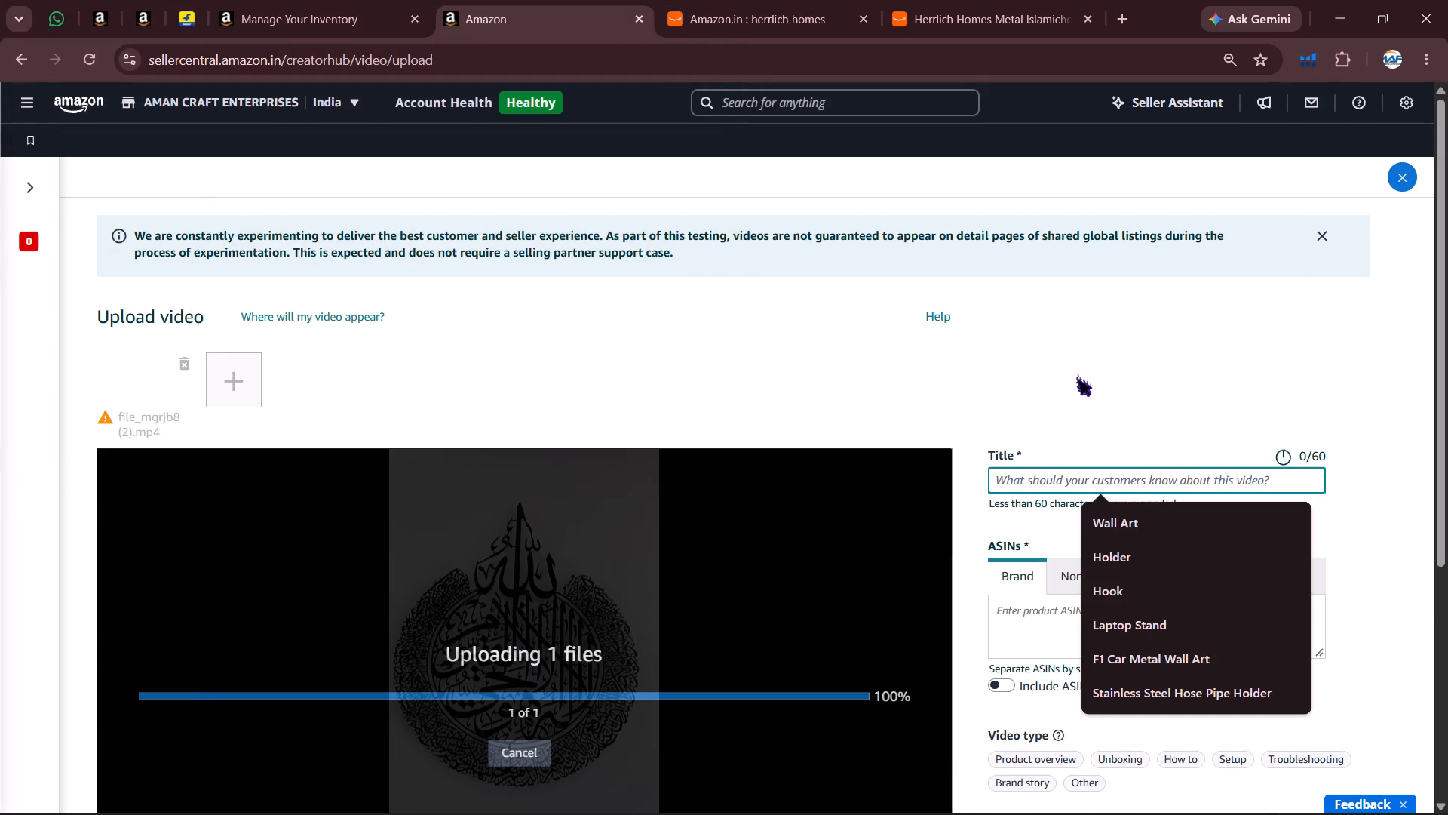
scroll(1077, 374, down, 1)
text(Ayat)
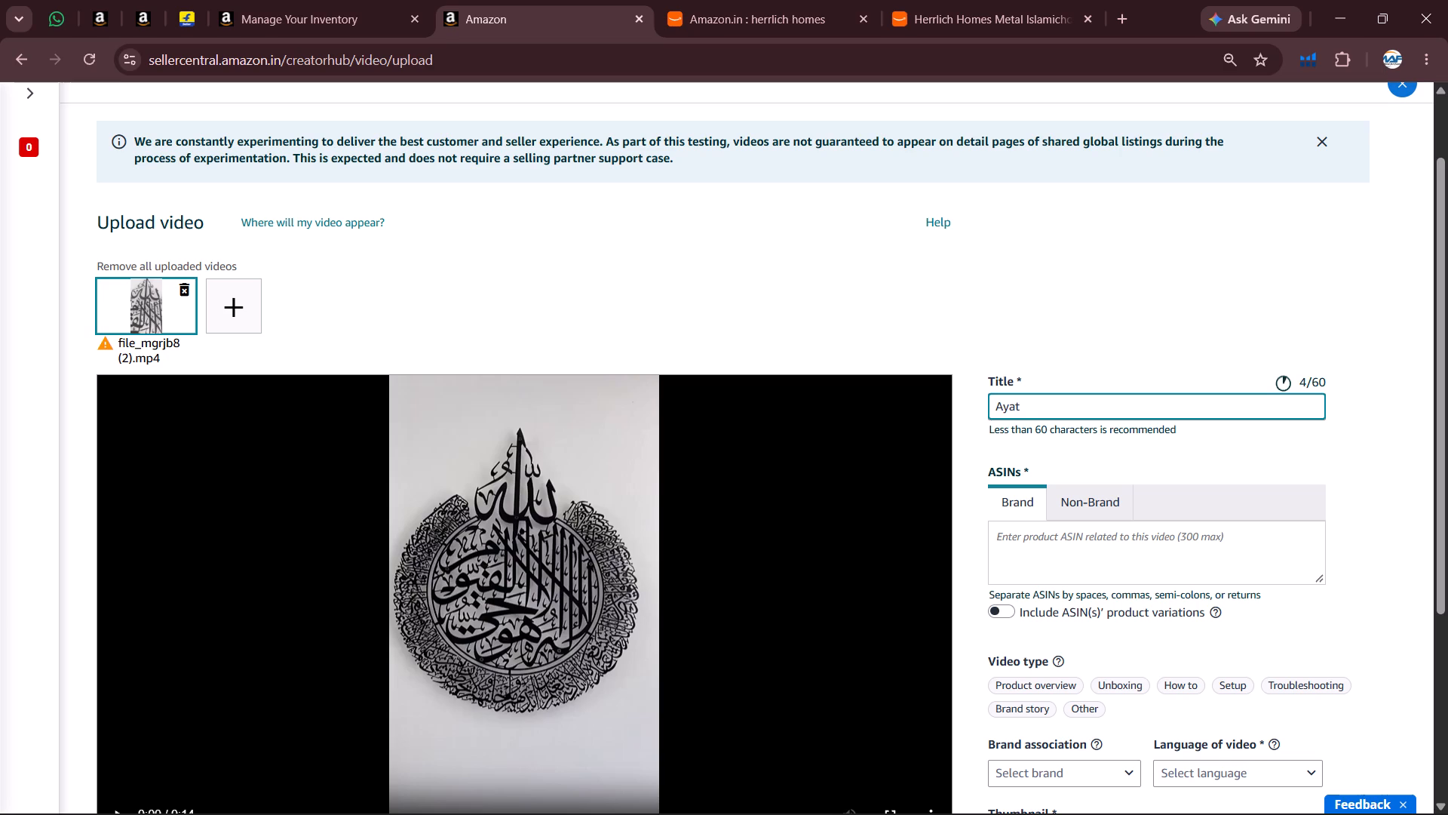
text(-Ul-Kursi)
click(1032, 399)
key(BackSpace)
key(u)
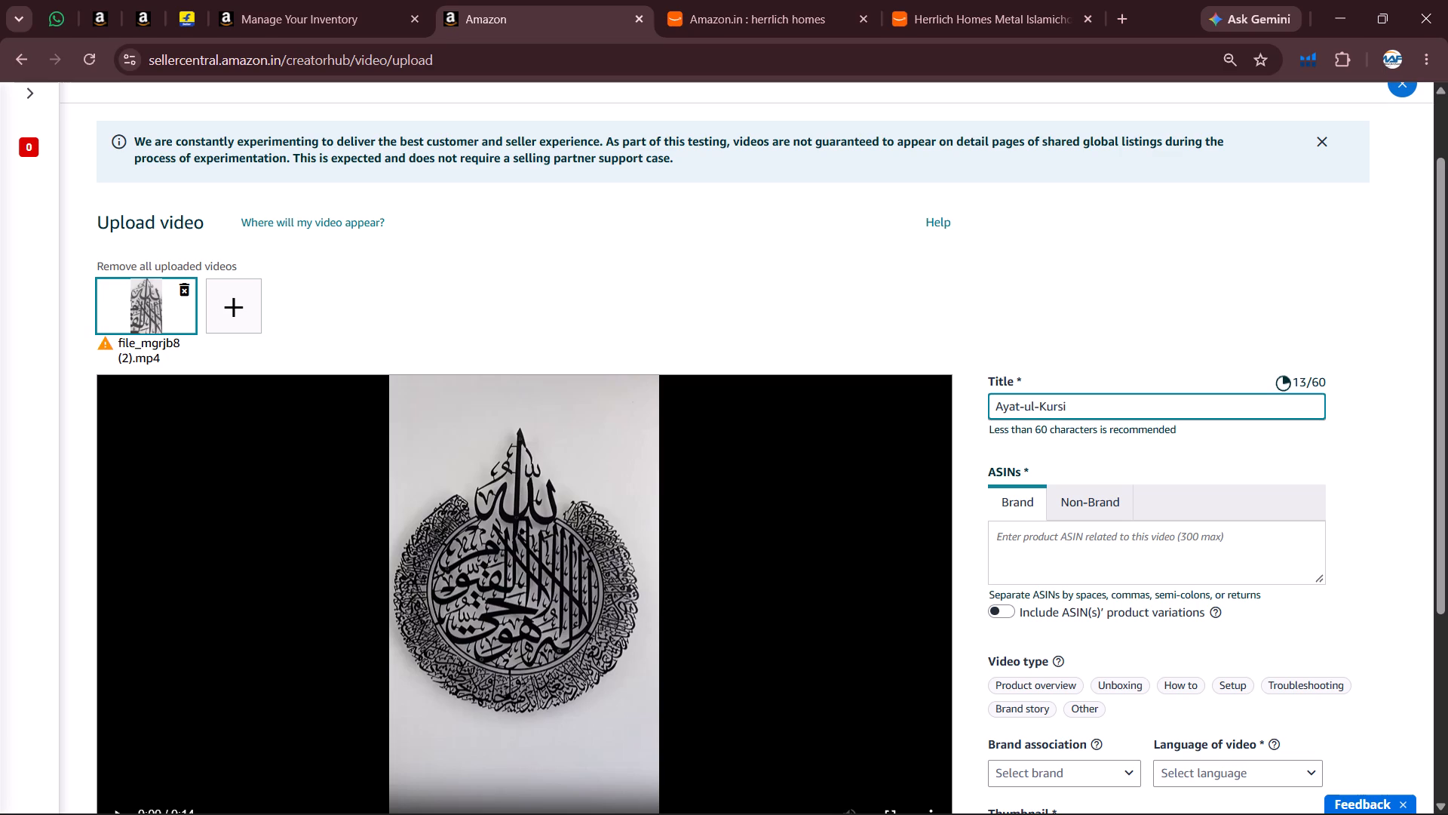
click(1091, 346)
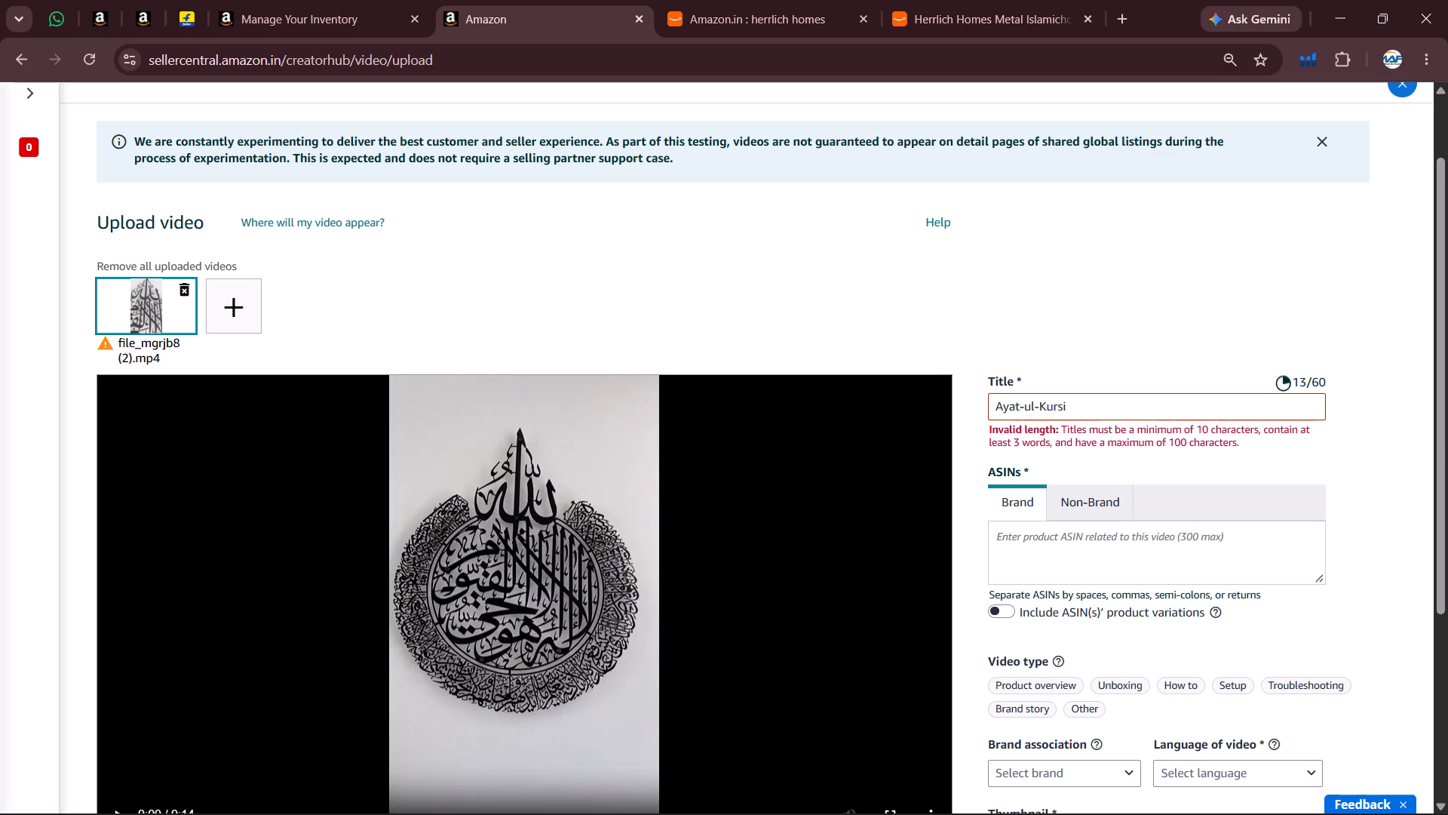
Extend the video title so it reads Ayat-ul-Kursi Metal Wall Art.
click(1107, 396)
key(space)
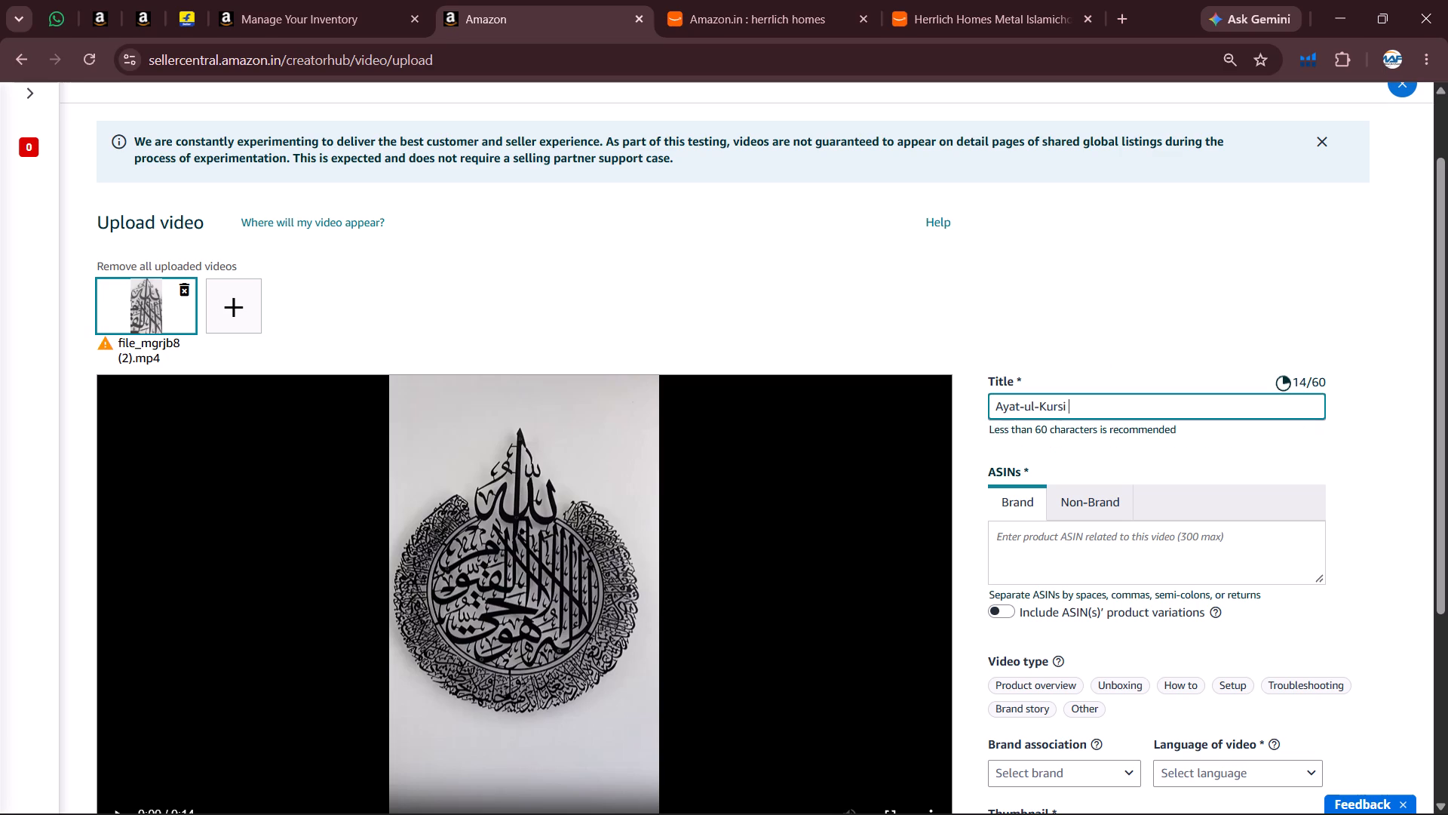
text(Small)
click(1146, 336)
drag(1134, 404, 1073, 398)
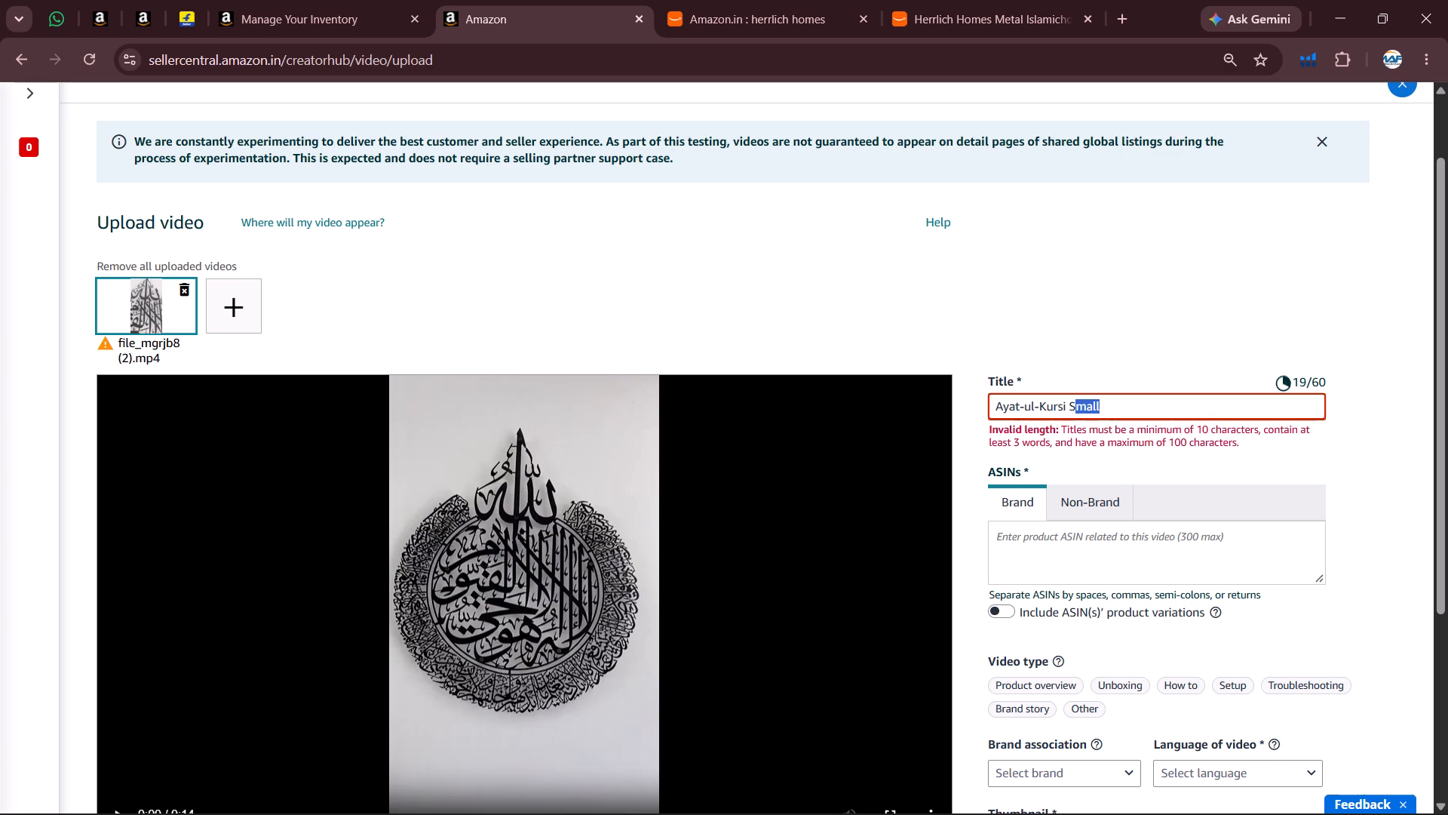
drag(1073, 398, 1072, 396)
text(Metal)
key(space)
text(Wall Art)
key(space)
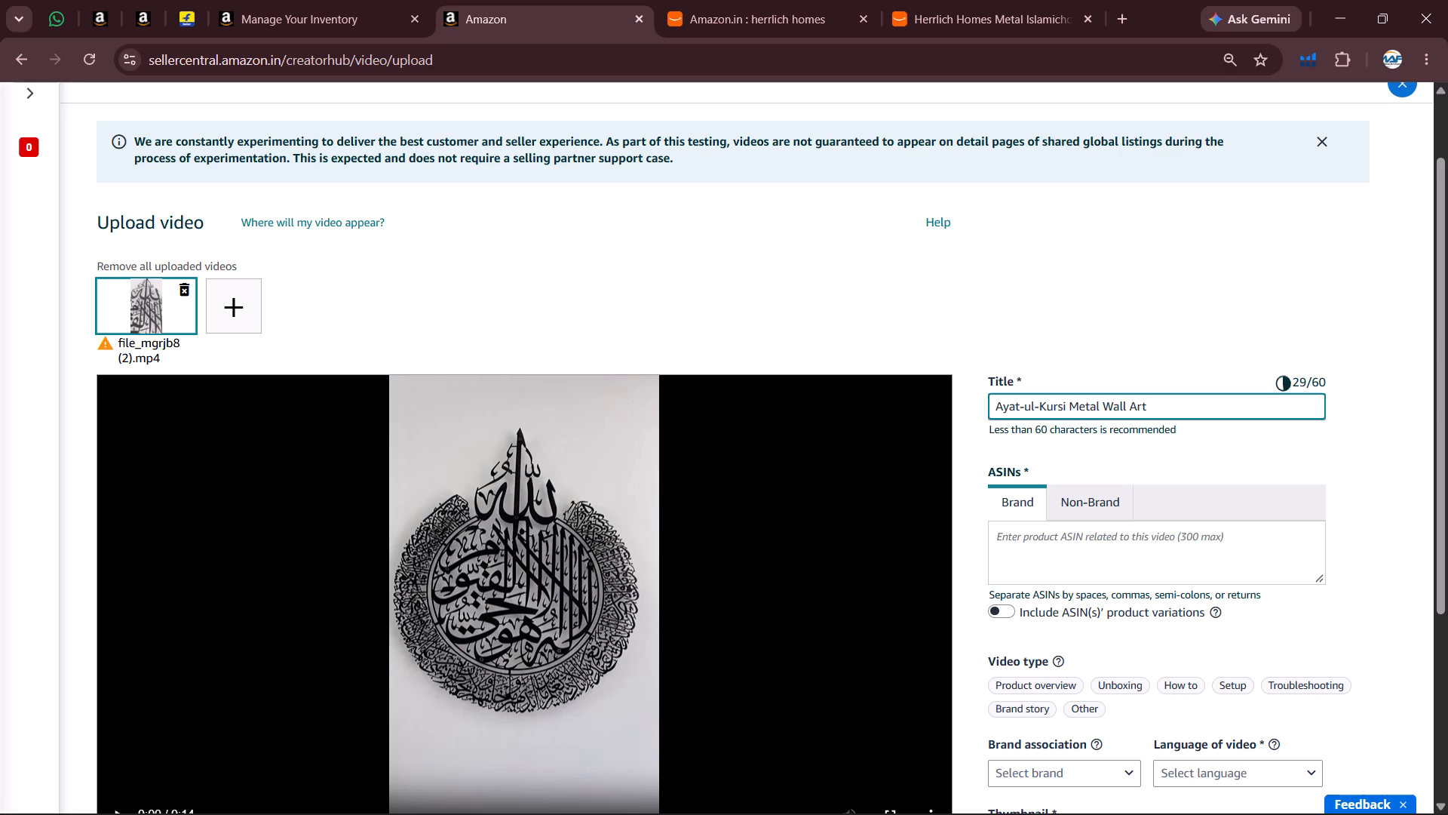
click(962, 276)
click(1179, 403)
key(BackSpace)
click(1167, 368)
Link the video to the brand product ASIN B0HDHSZ491.
click(1099, 540)
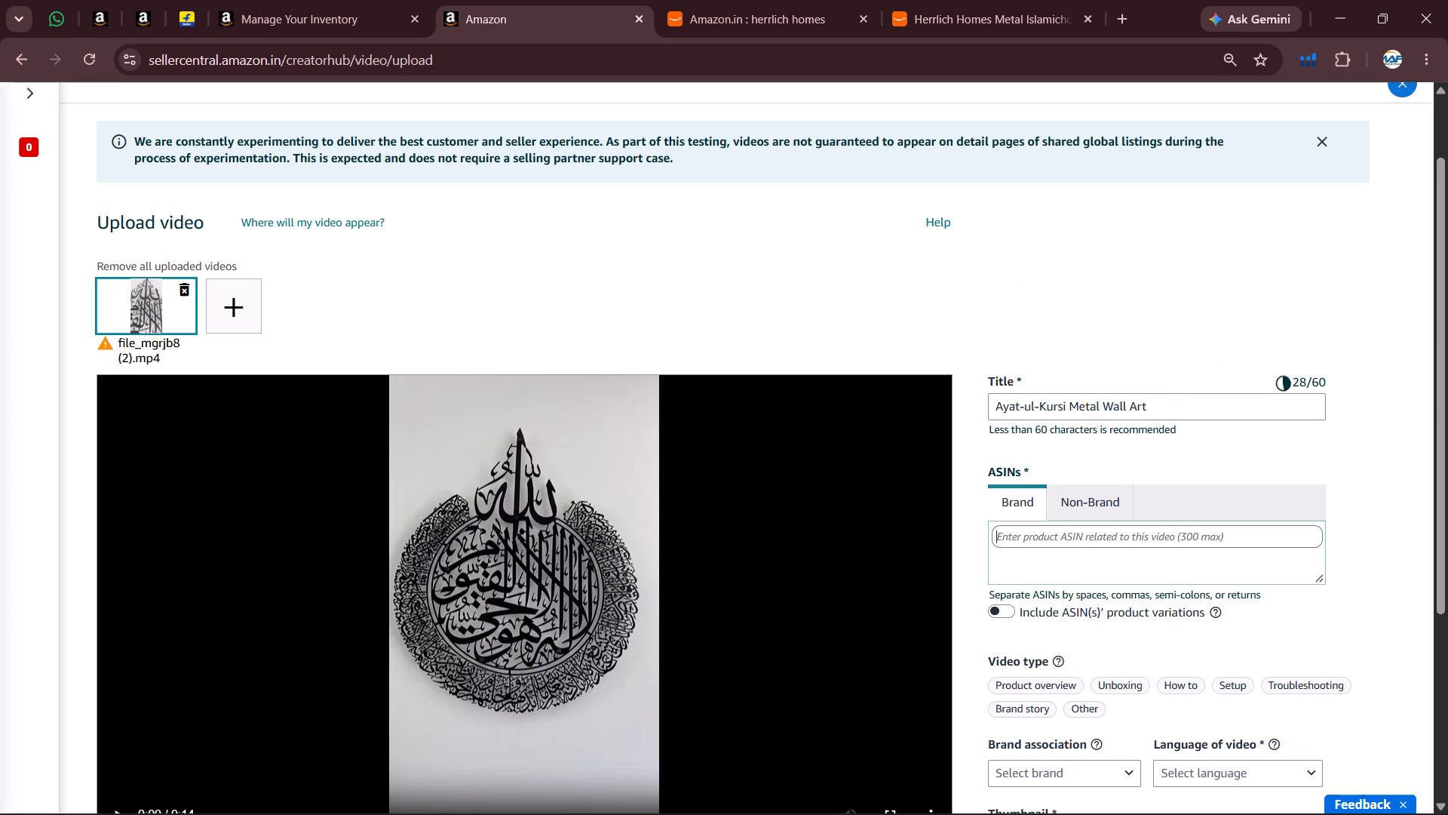
key(ctrl+v)
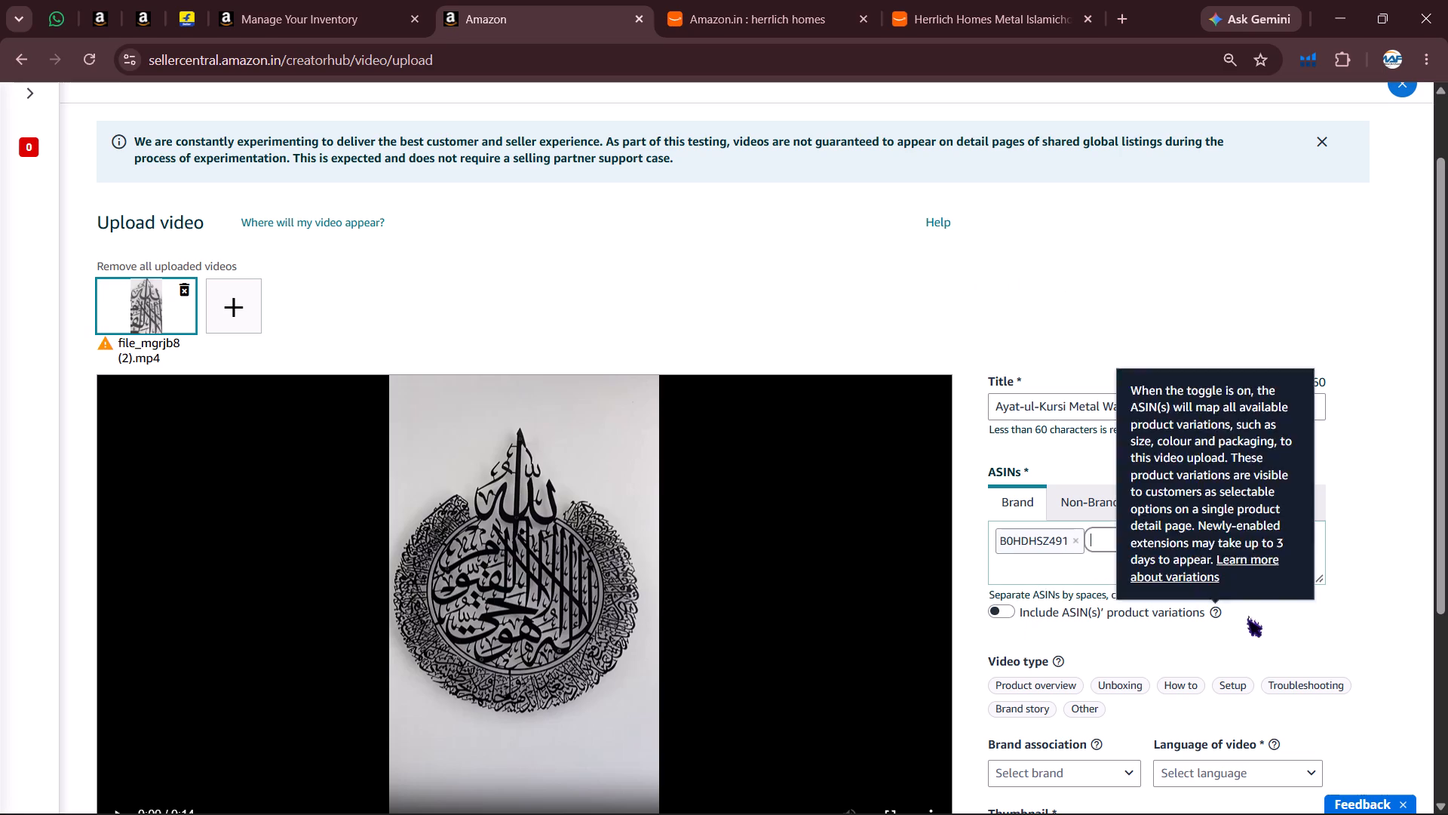
click(1276, 626)
Classify the video as Product overview, with brand association Forge & Facade and No language as its language.
scroll(1155, 474, down, 3)
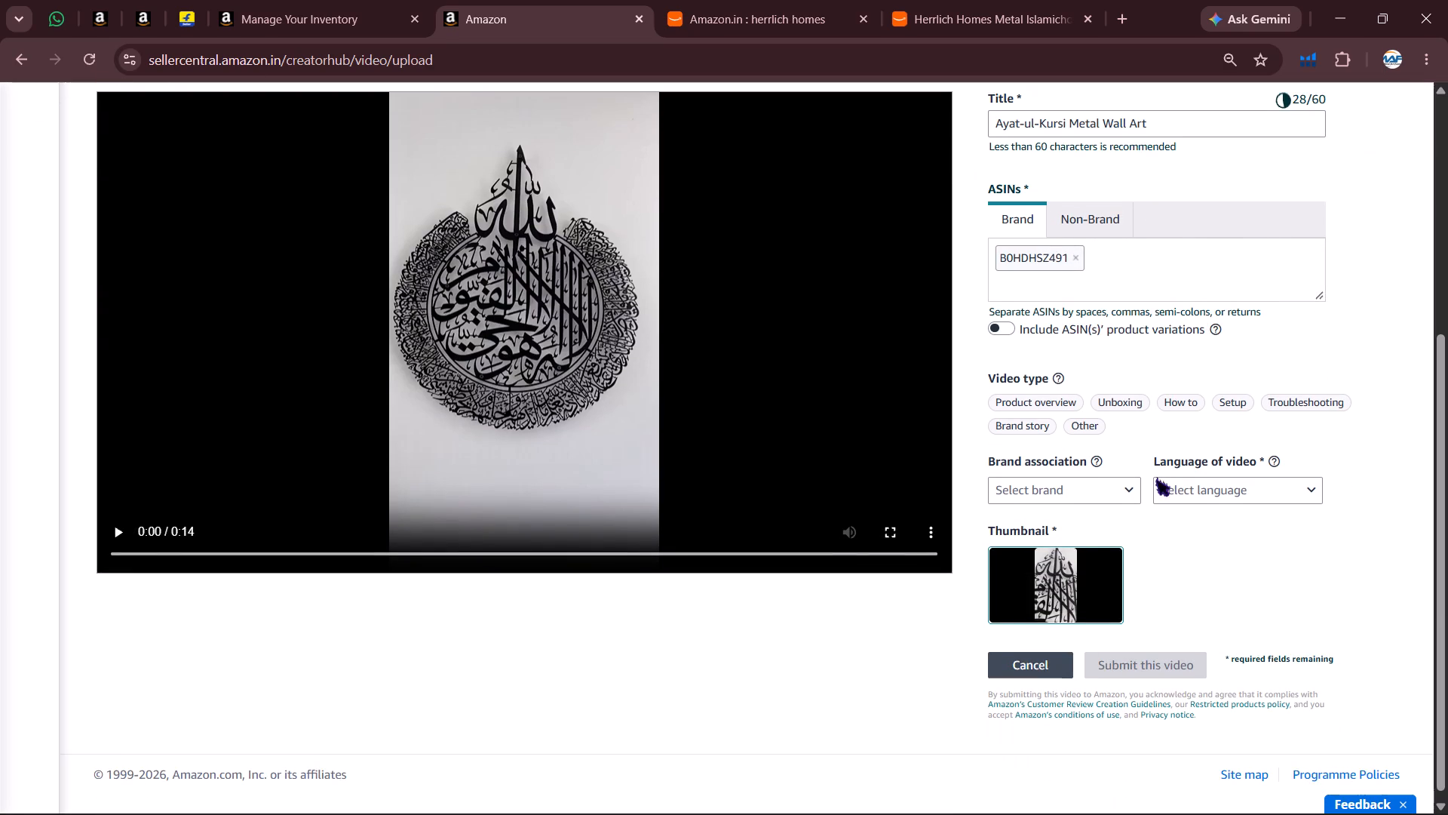
click(1058, 402)
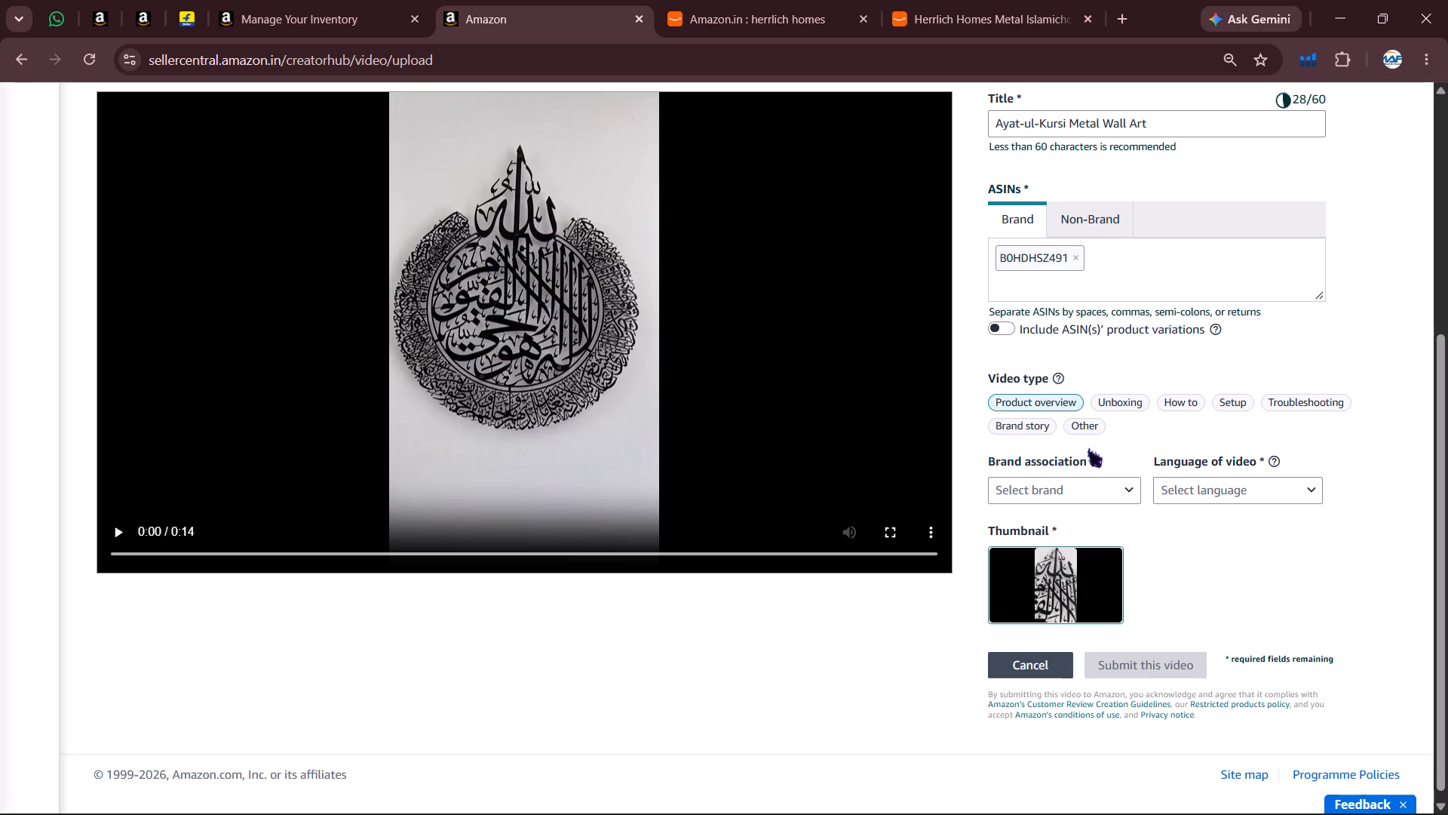
click(1082, 492)
click(1067, 518)
click(1198, 480)
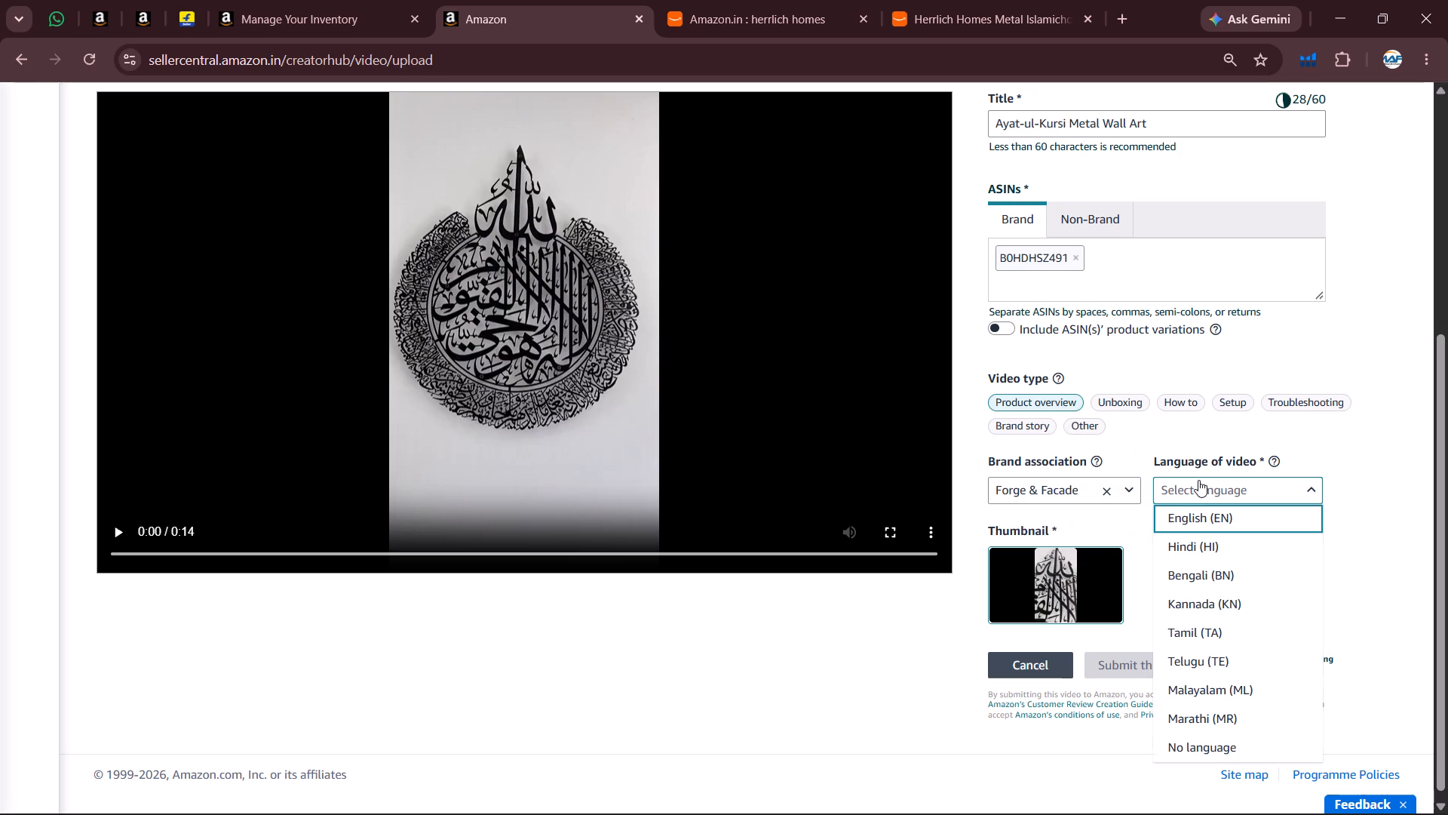
click(1219, 754)
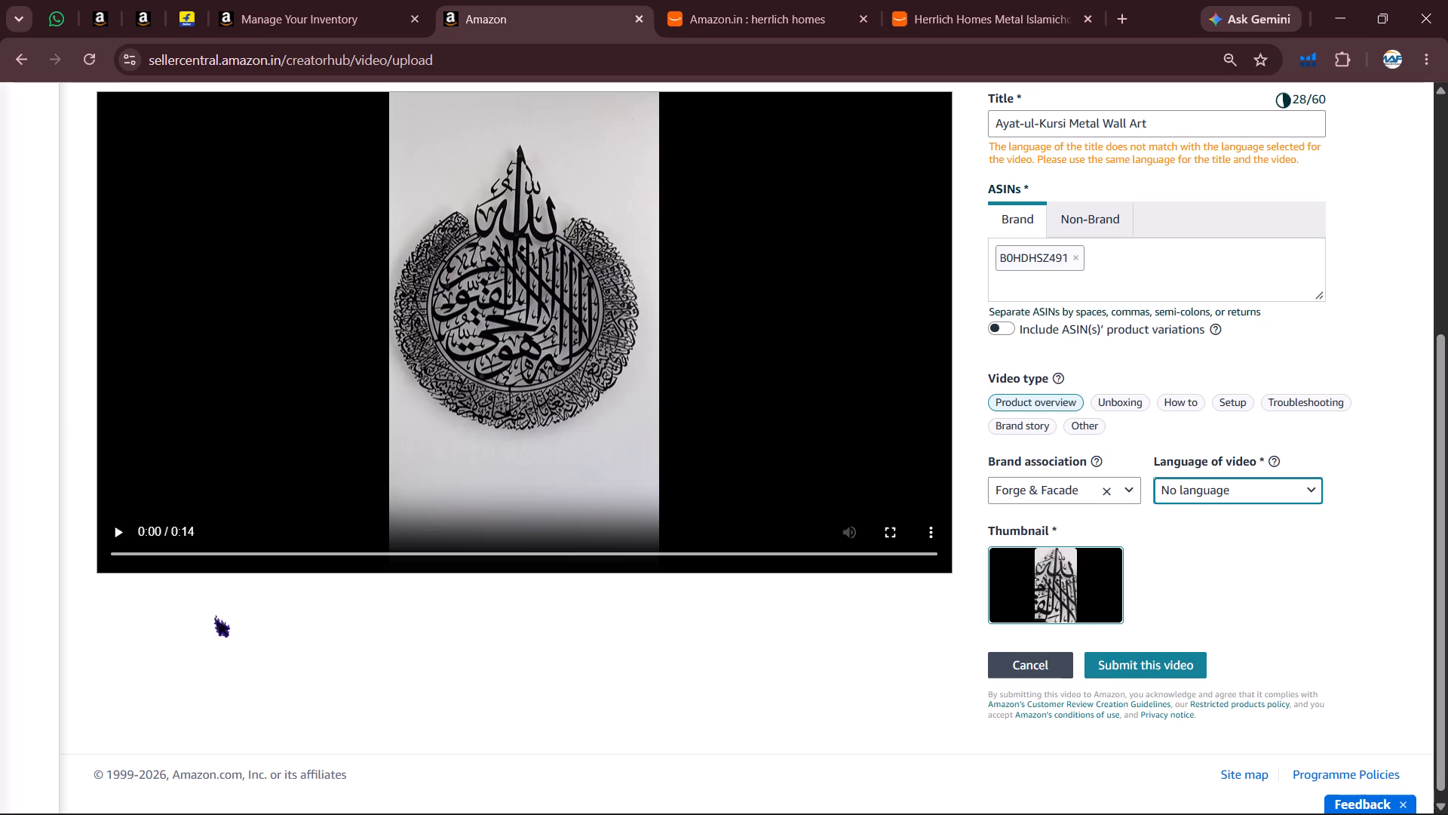
Briefly play the uploaded video's preview to check it.
click(192, 549)
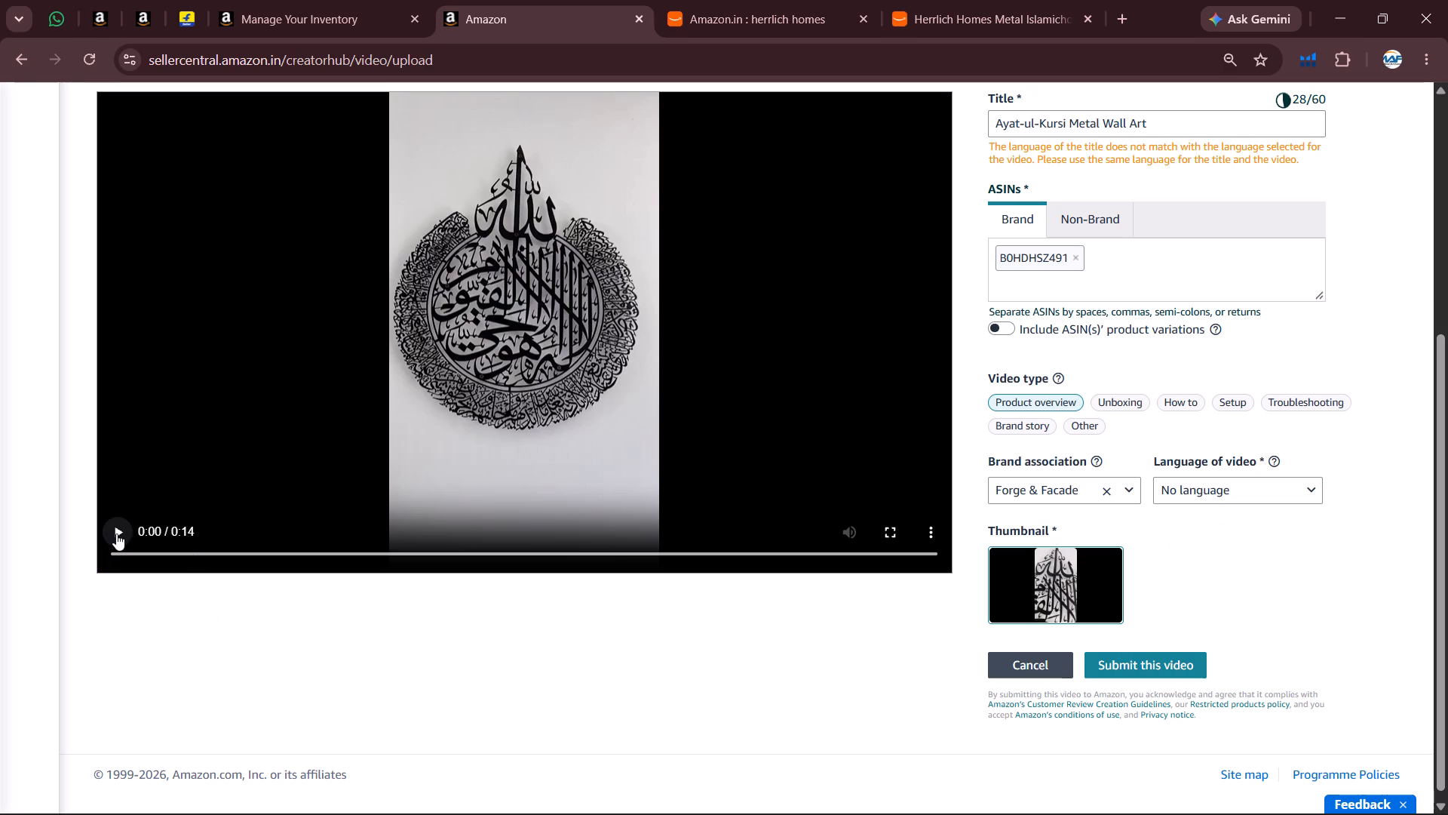
click(116, 534)
click(116, 534)
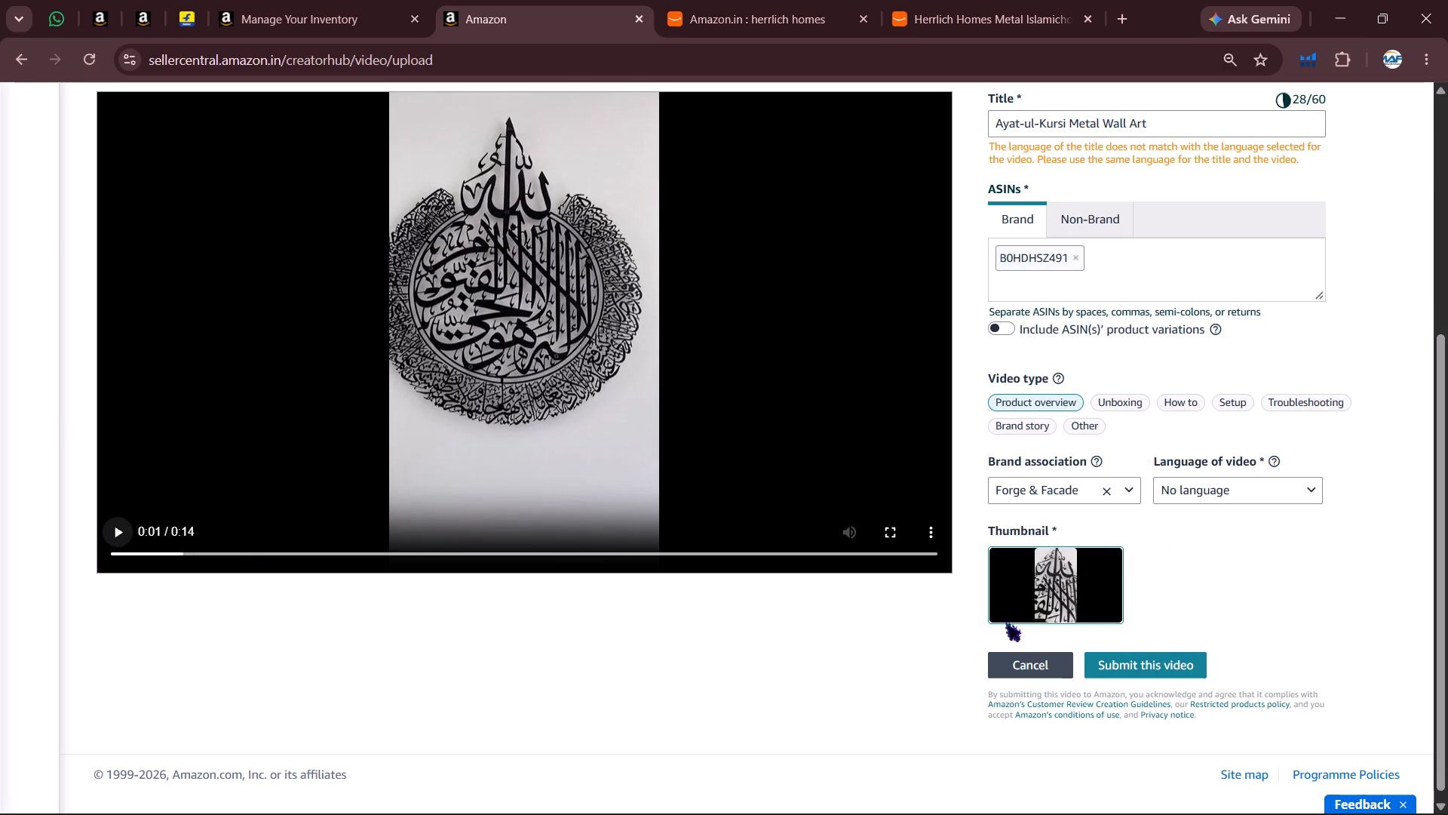
Keep the current thumbnail and submit the Ayat-ul-Kursi video.
click(1051, 577)
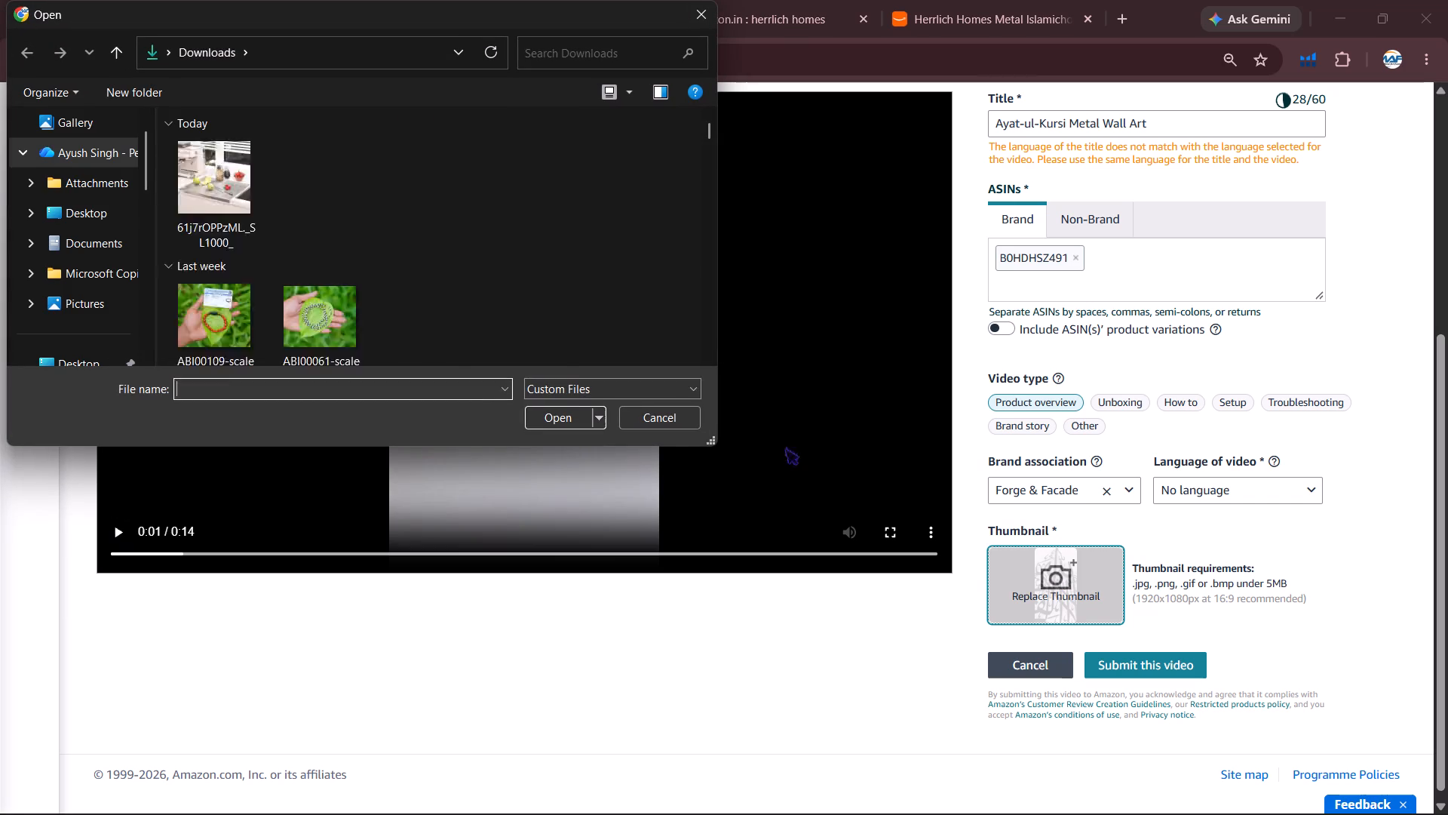
click(670, 408)
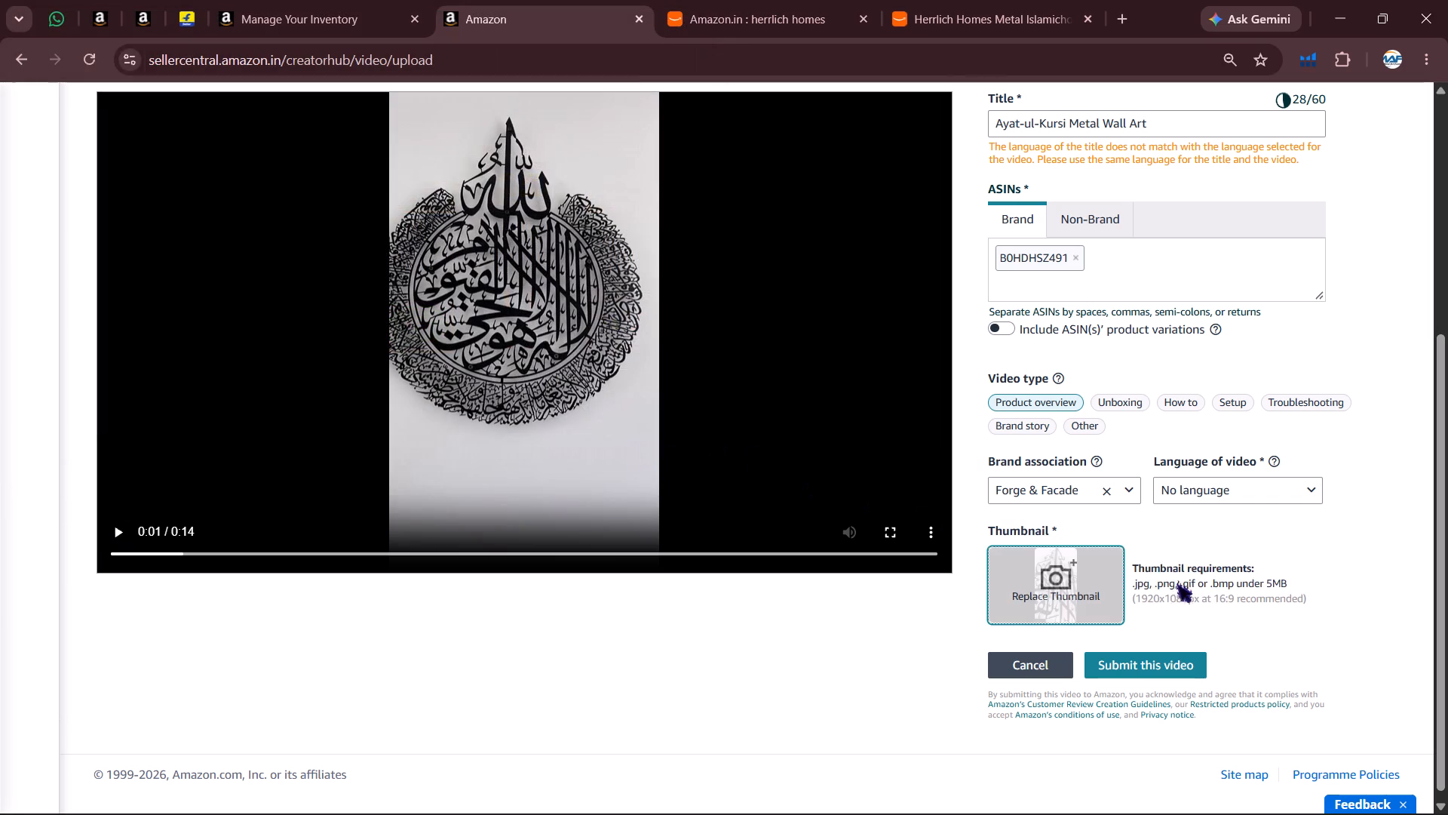
click(1136, 672)
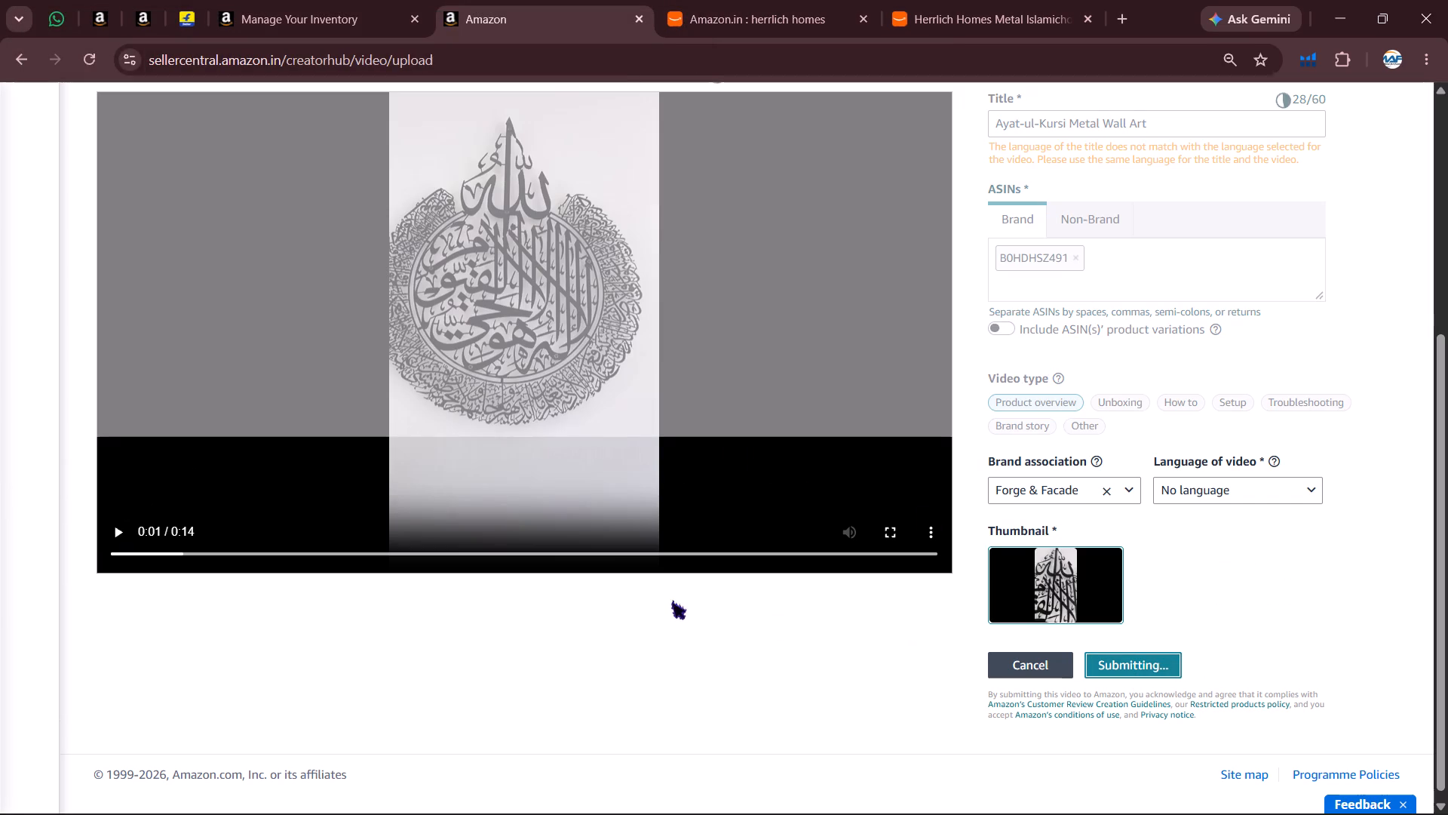
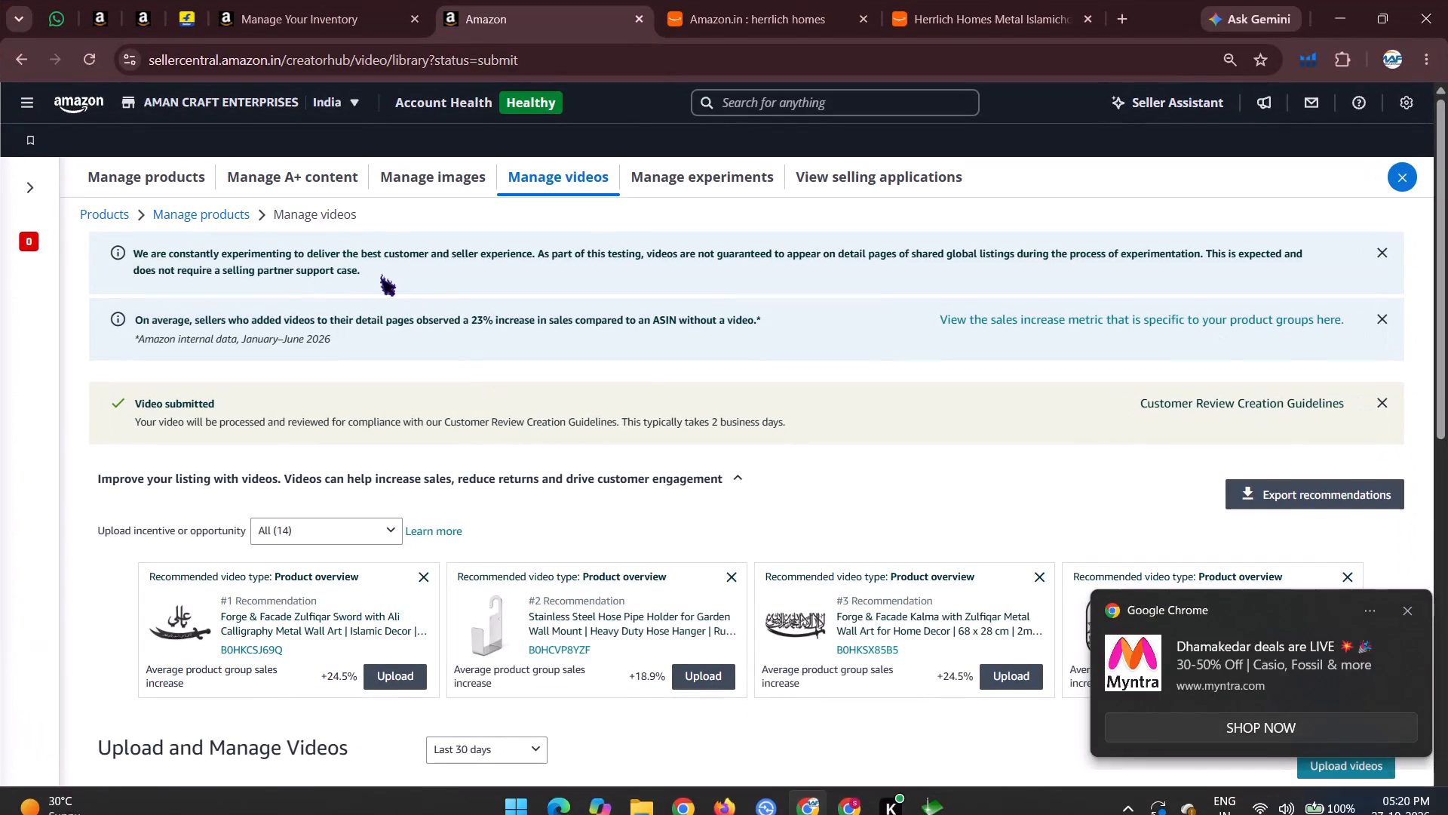
Open the sent Easy Ship orders in Manage Orders, dismissing the Easy Ship introduction.
click(290, 3)
scroll(156, 257, up, 20)
scroll(156, 257, up, 2)
click(125, 14)
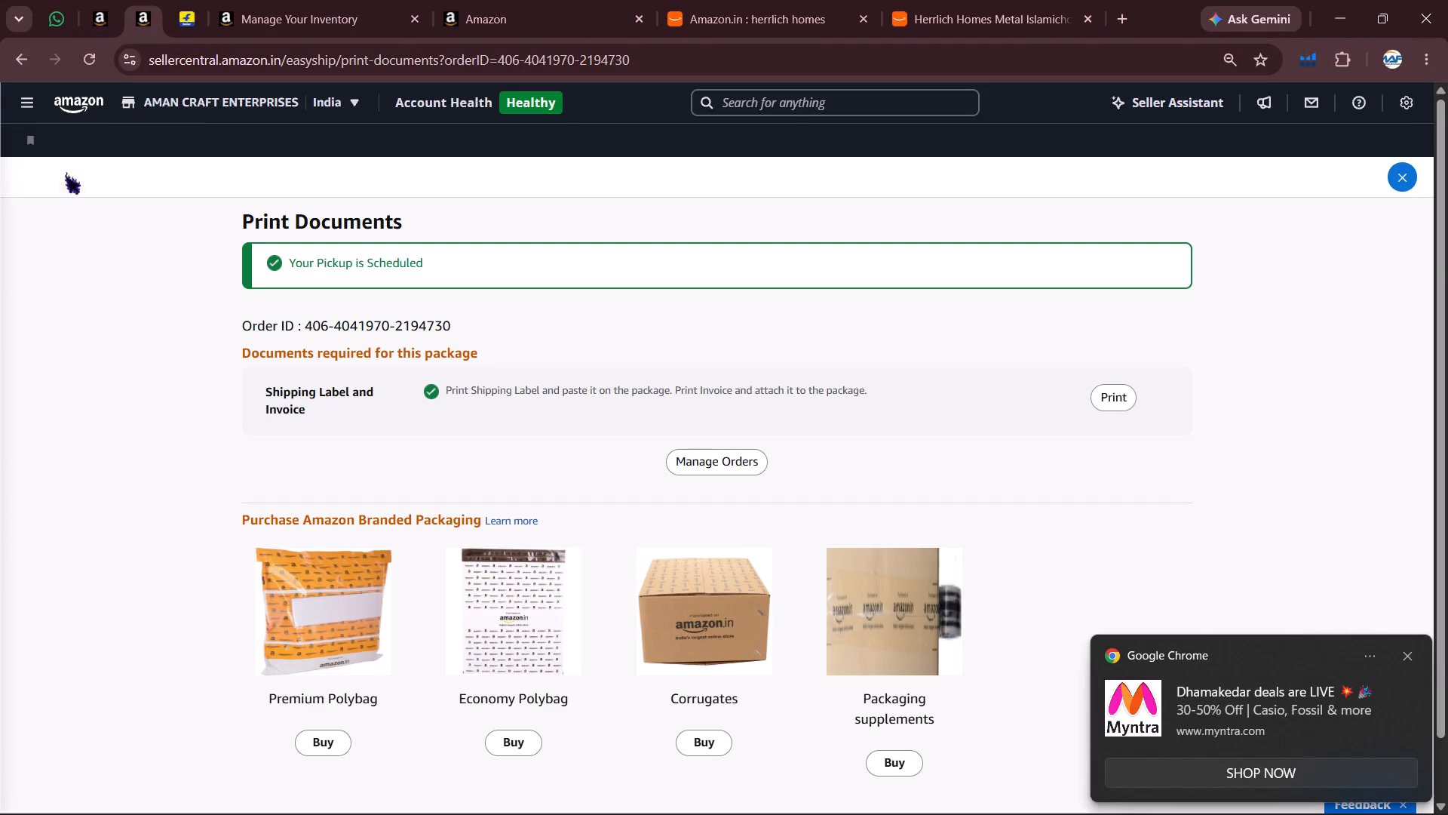
click(30, 97)
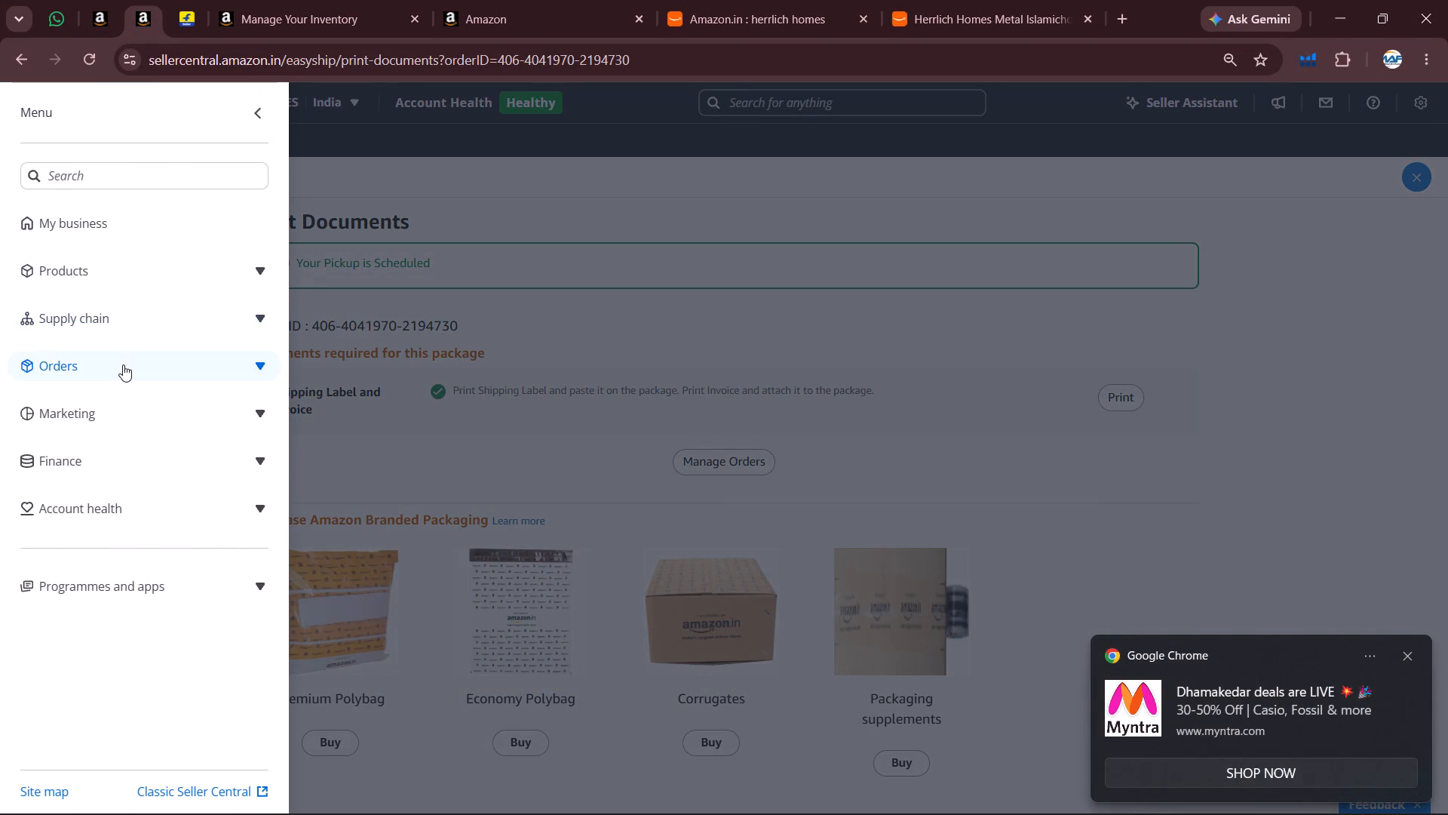
click(123, 364)
click(128, 413)
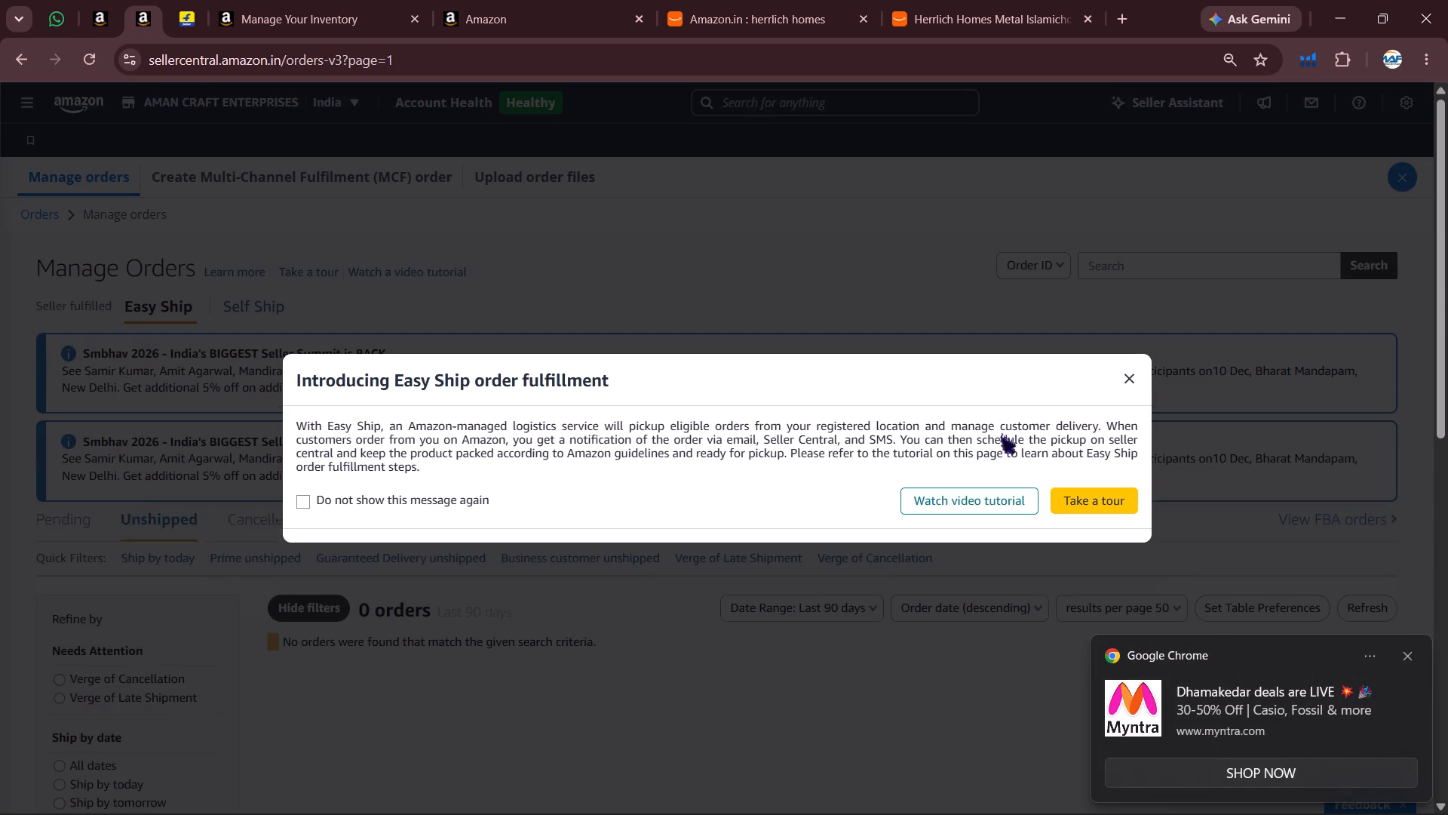
click(1130, 385)
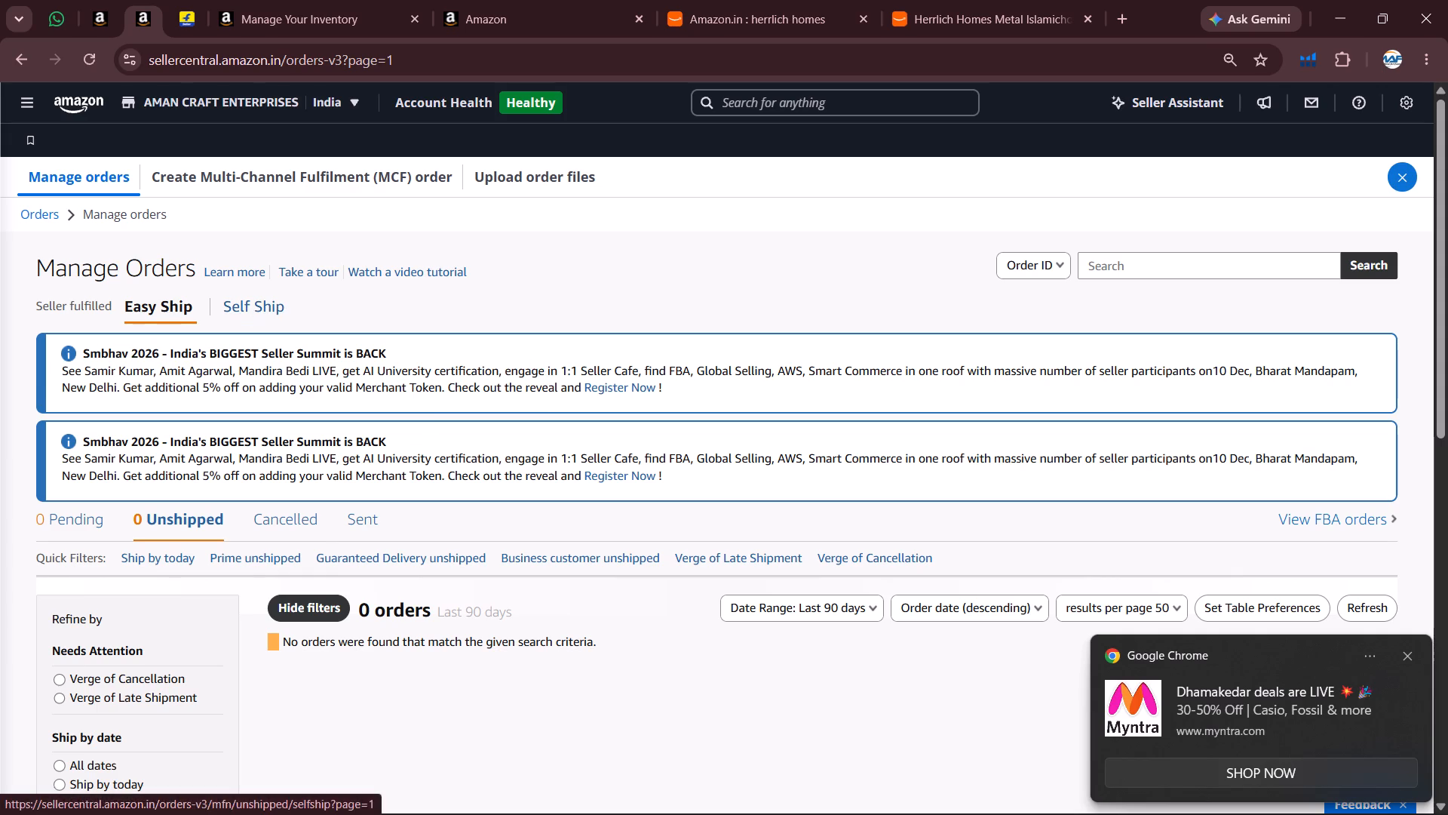
click(376, 517)
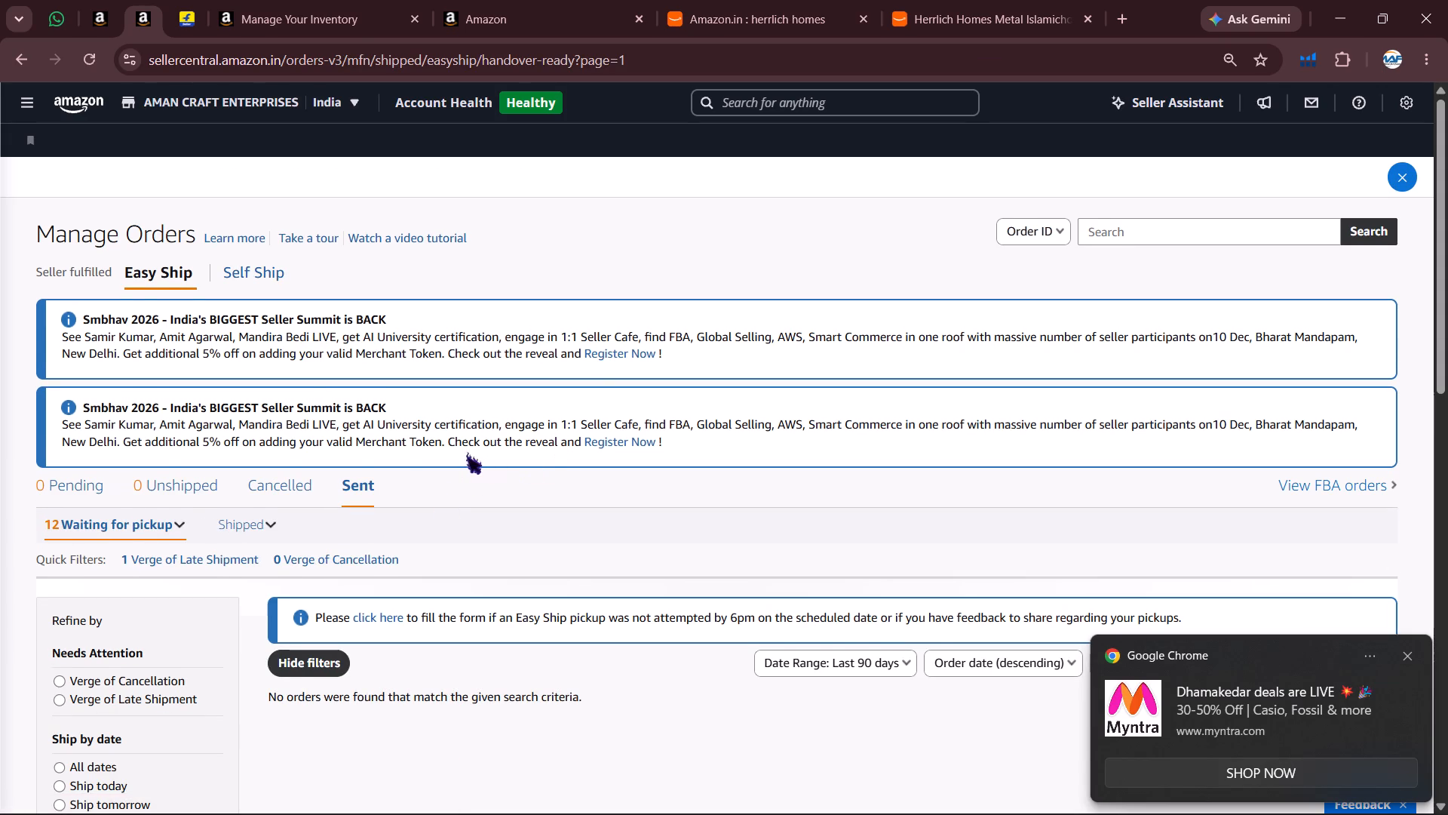
Review all the orders waiting for pickup down to the oldest, dismissing the pop-ups that get in the way.
scroll(416, 465, down, 1)
scroll(299, 468, down, 2)
scroll(367, 450, down, 1)
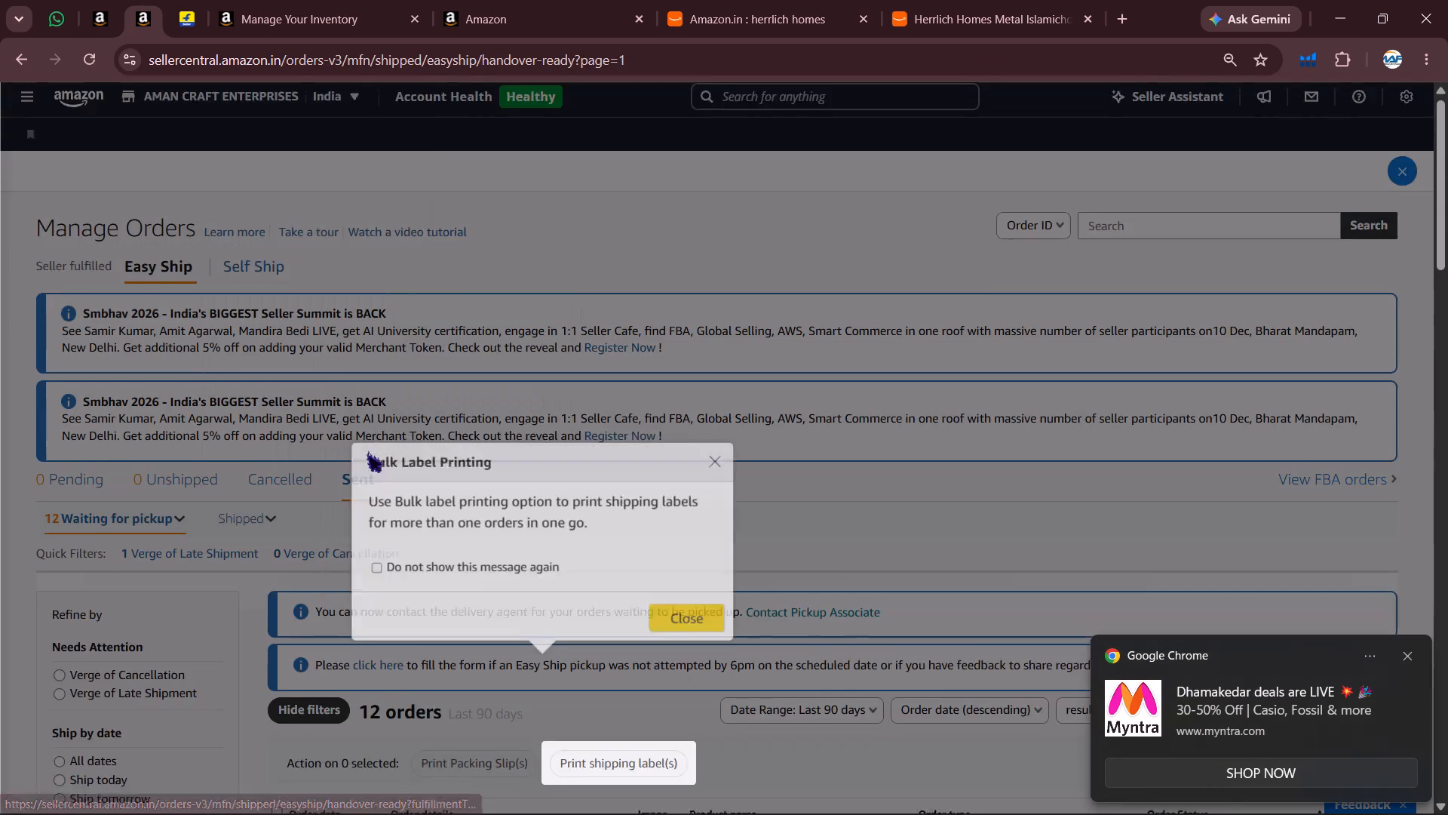
scroll(367, 450, down, 1)
click(790, 348)
scroll(661, 437, down, 11)
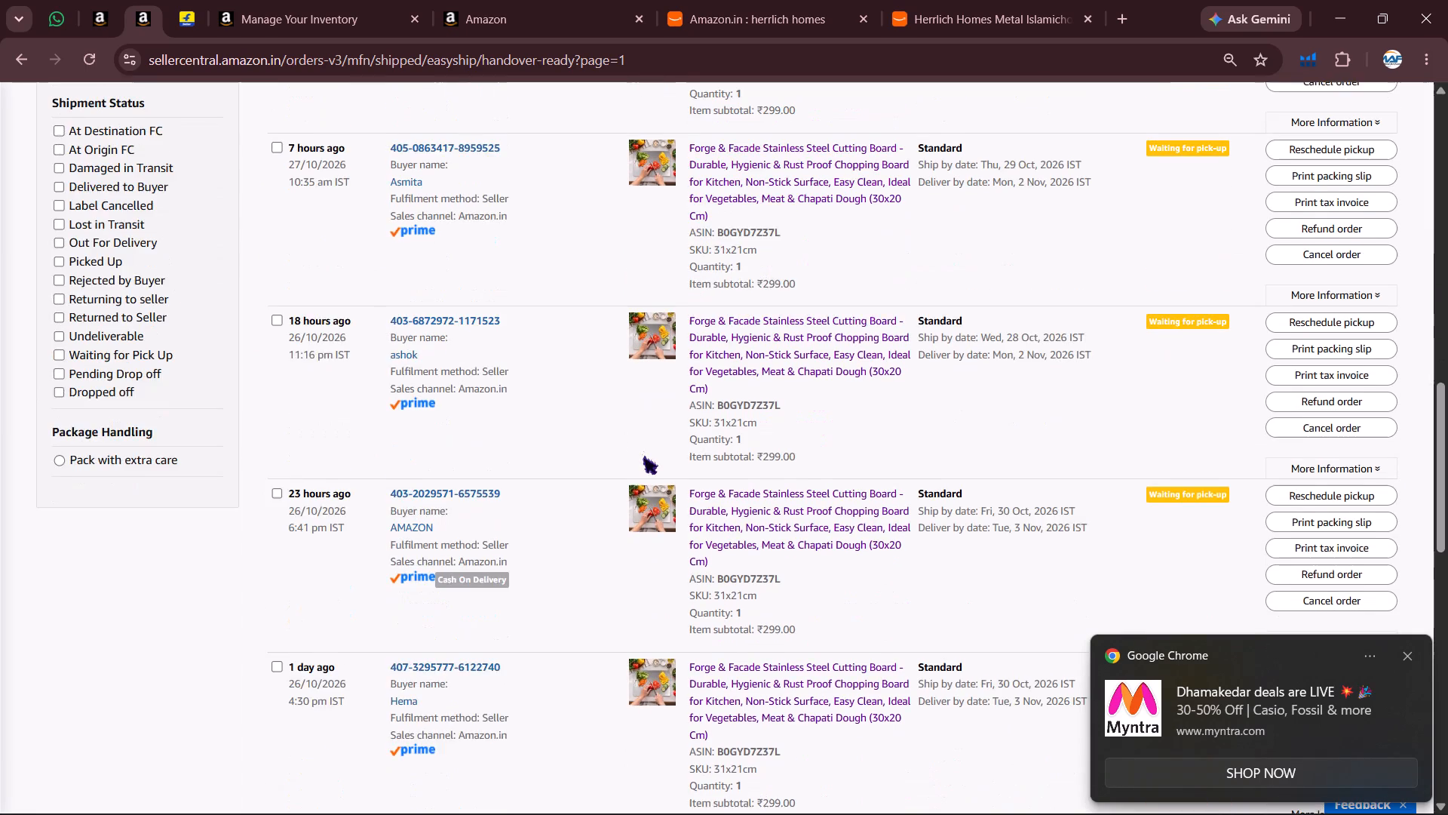
scroll(643, 452, down, 18)
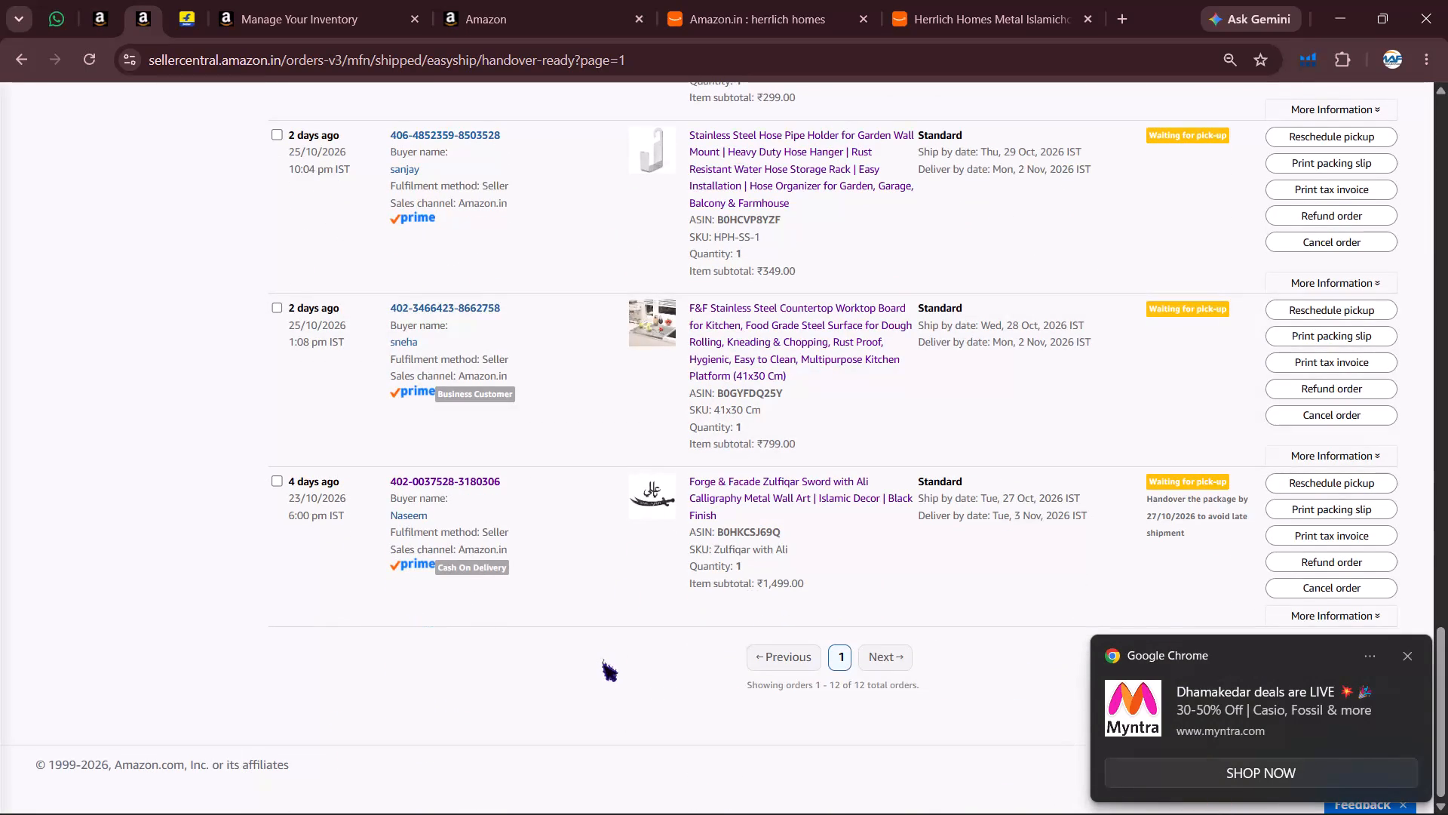
click(603, 675)
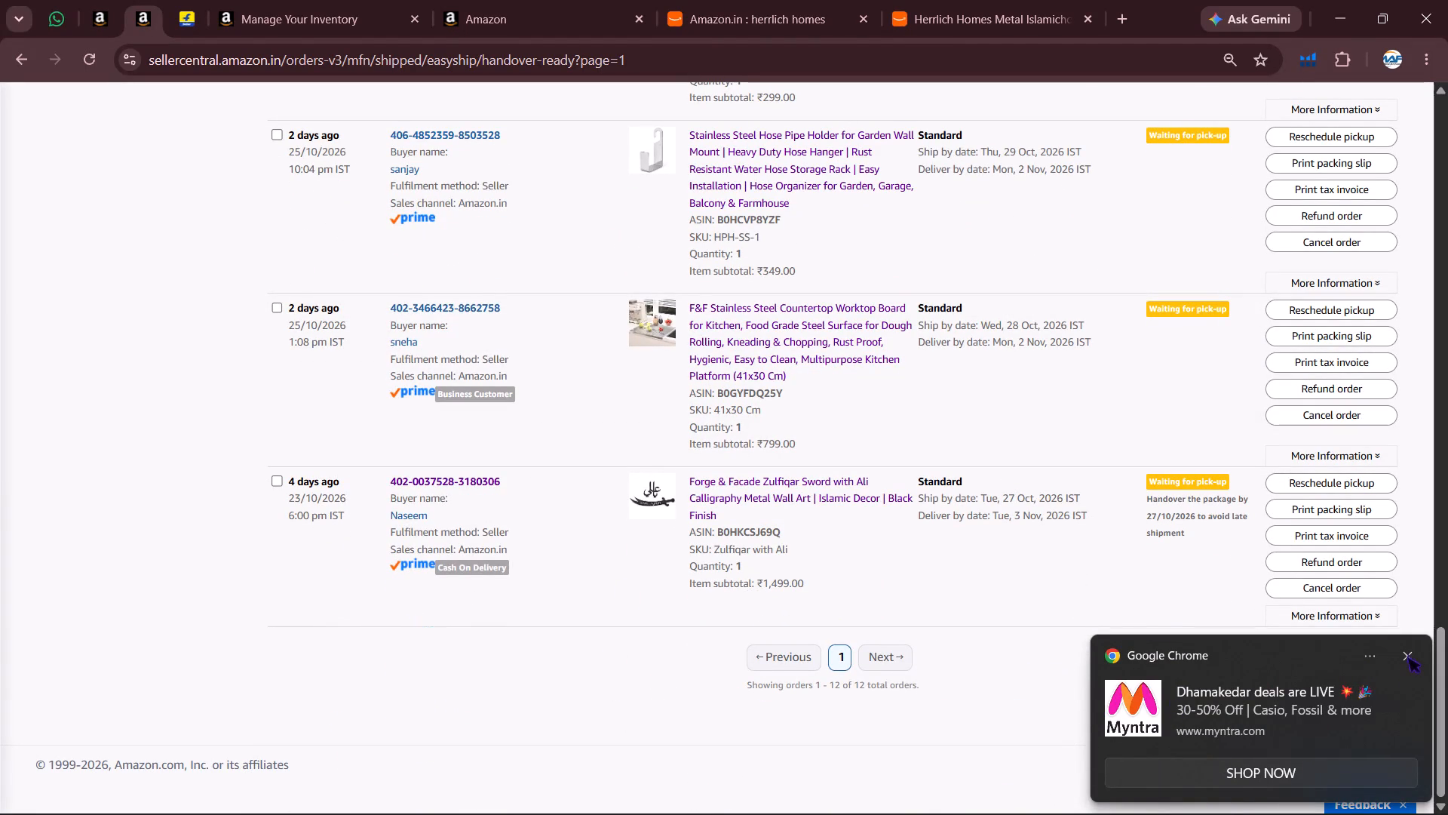
click(1407, 651)
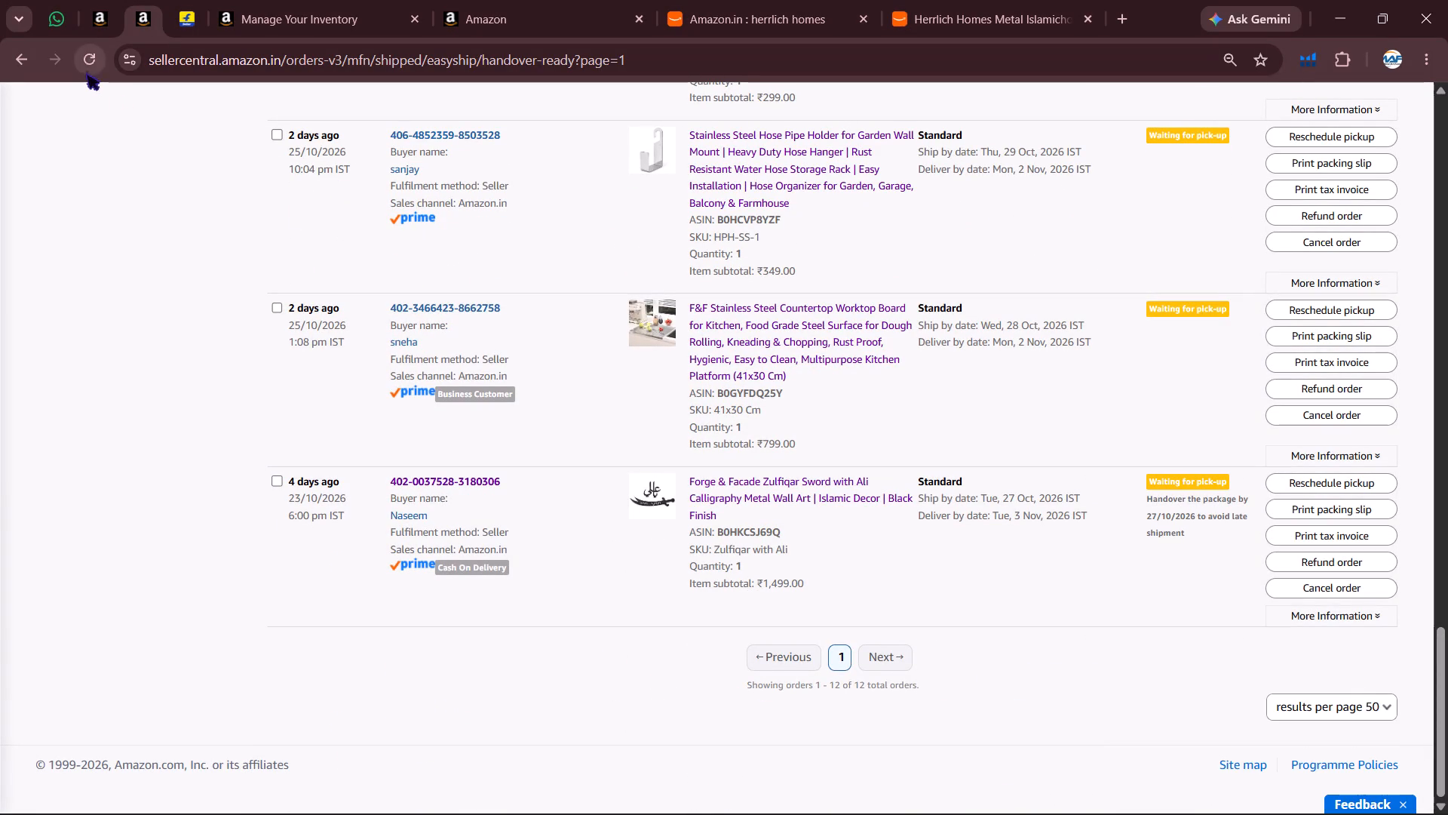
Reload the orders waiting for pickup and go through the refreshed list down to the oldest orders.
click(85, 68)
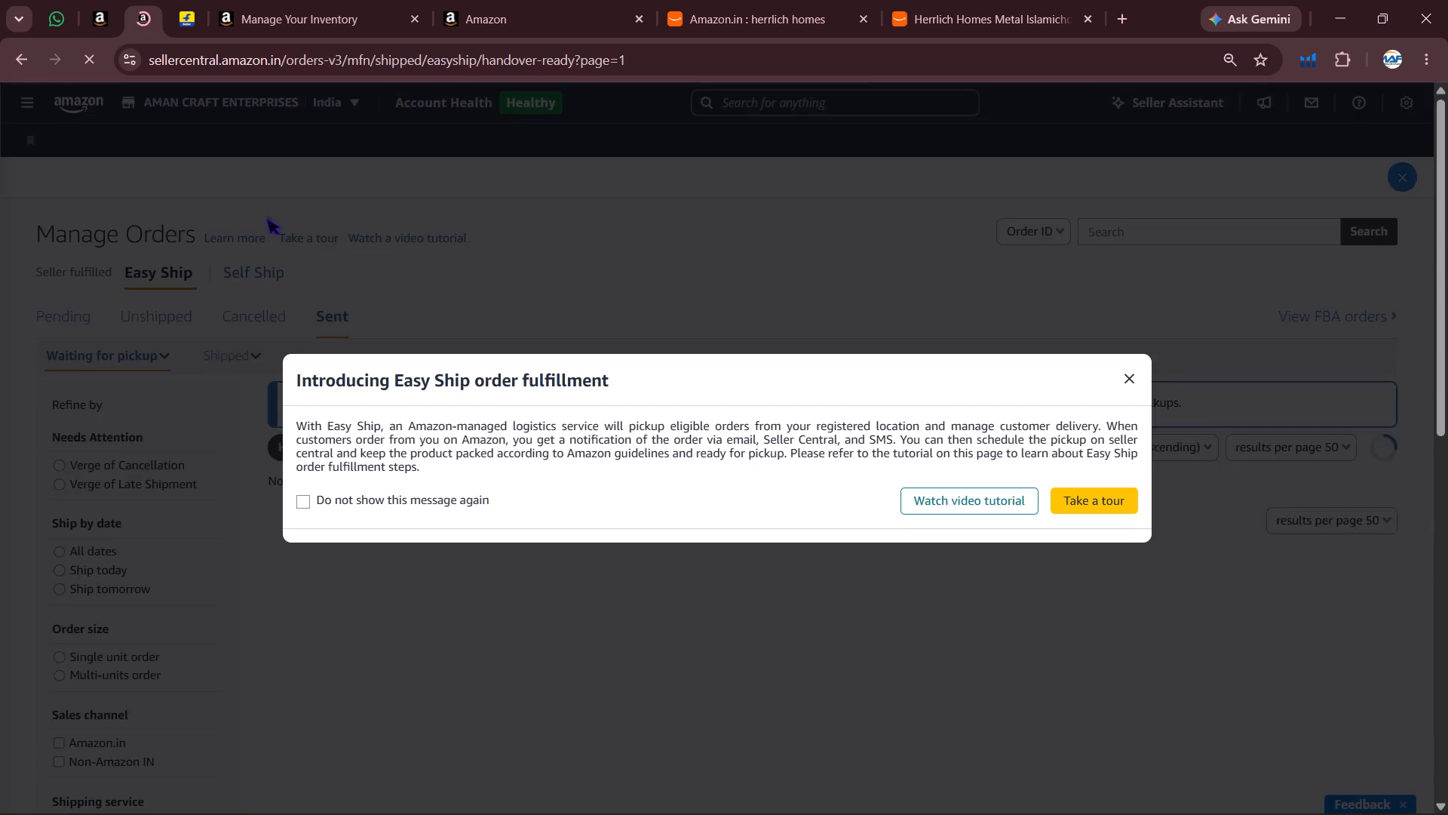
click(1125, 382)
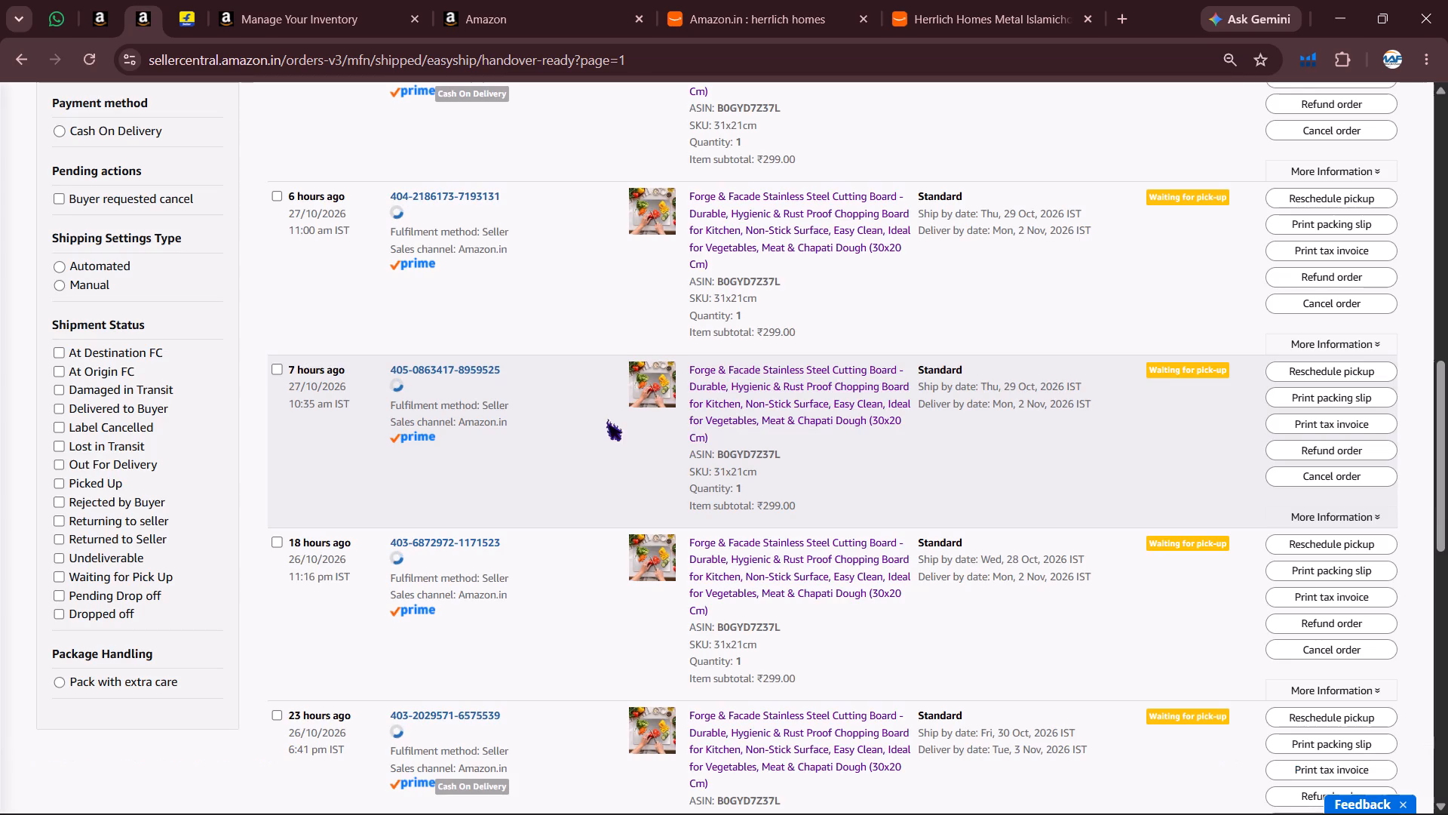
scroll(613, 418, down, 16)
scroll(655, 380, up, 13)
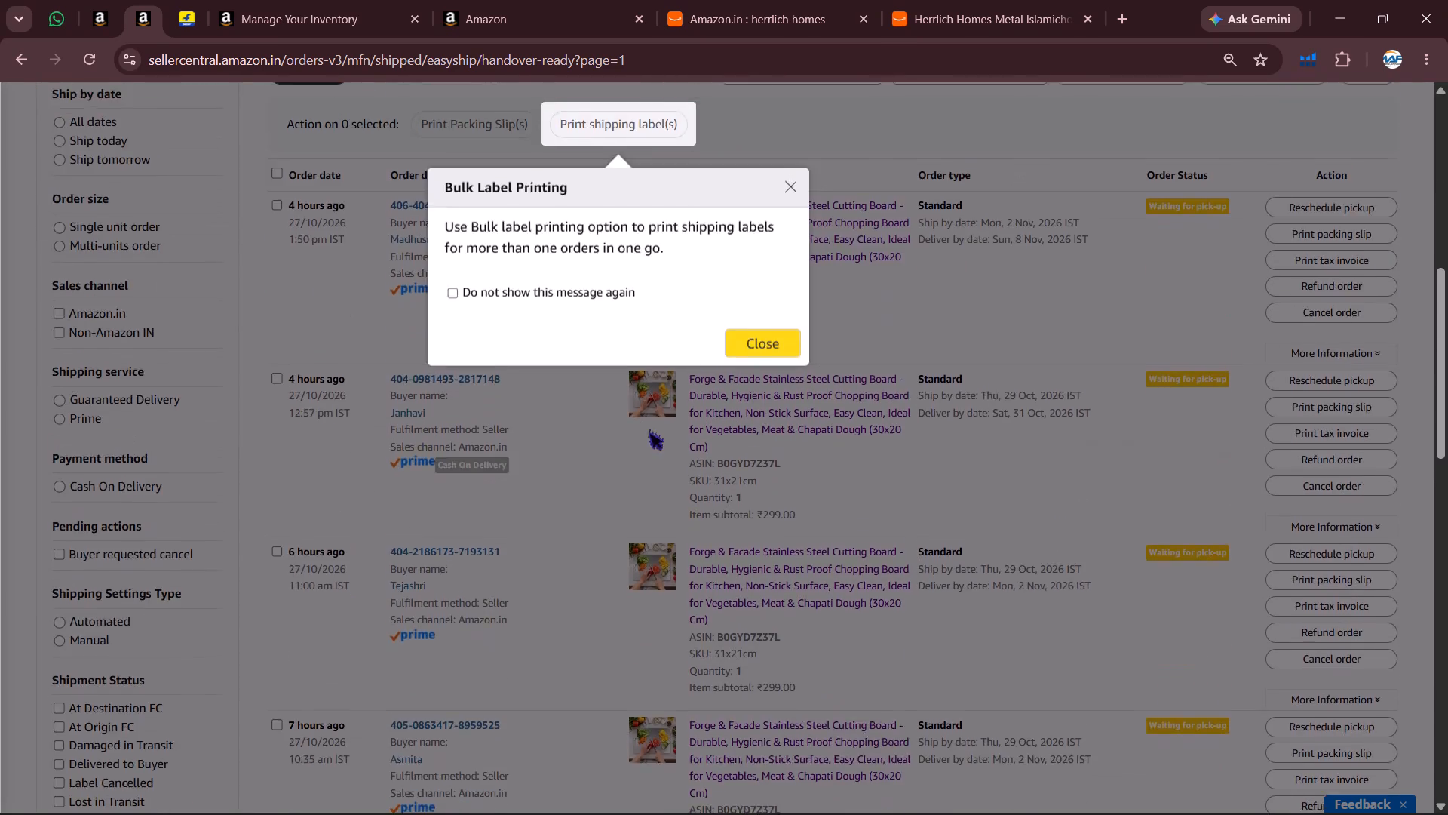
click(788, 554)
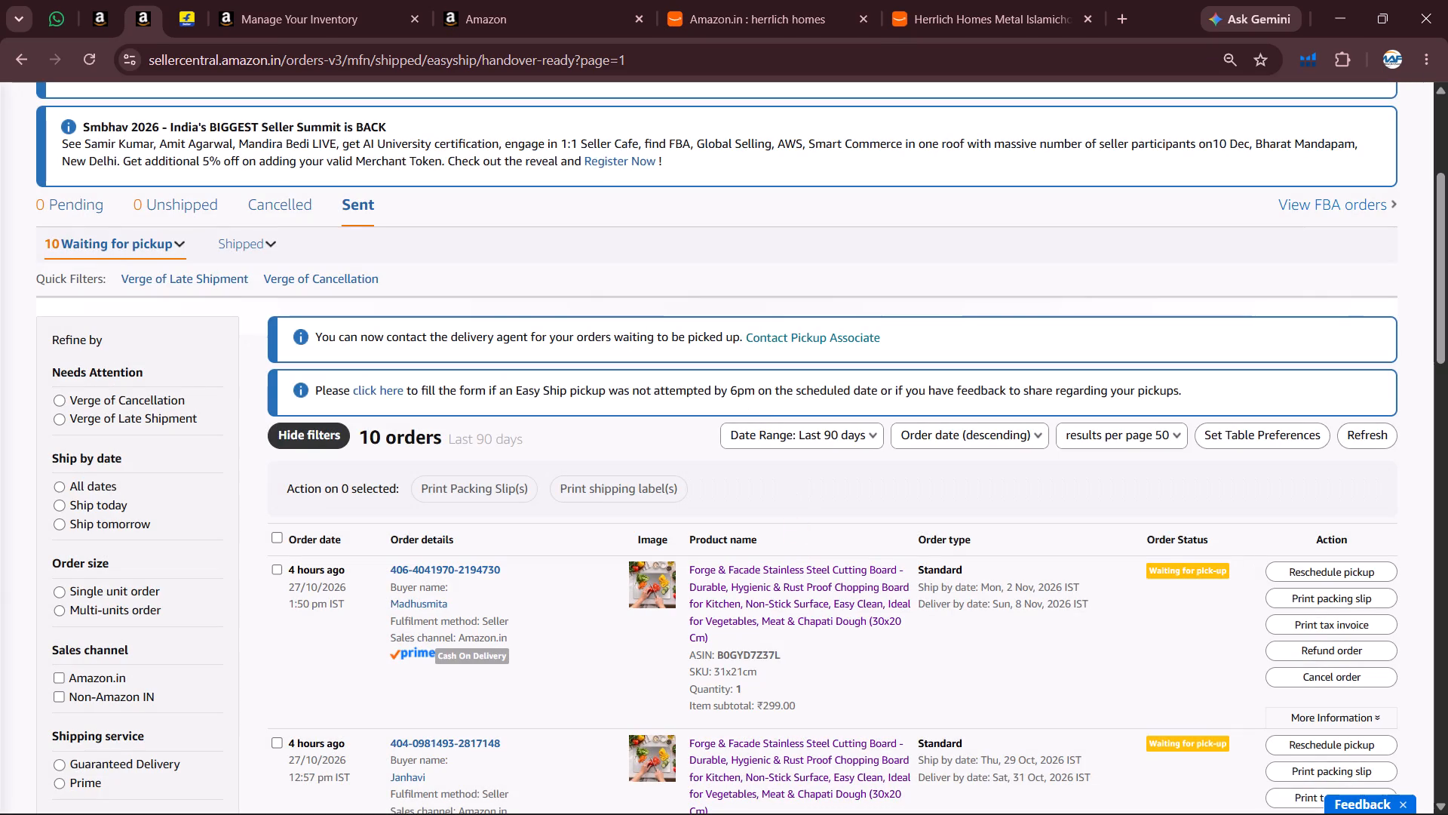
scroll(746, 411, down, 9)
scroll(762, 458, up, 8)
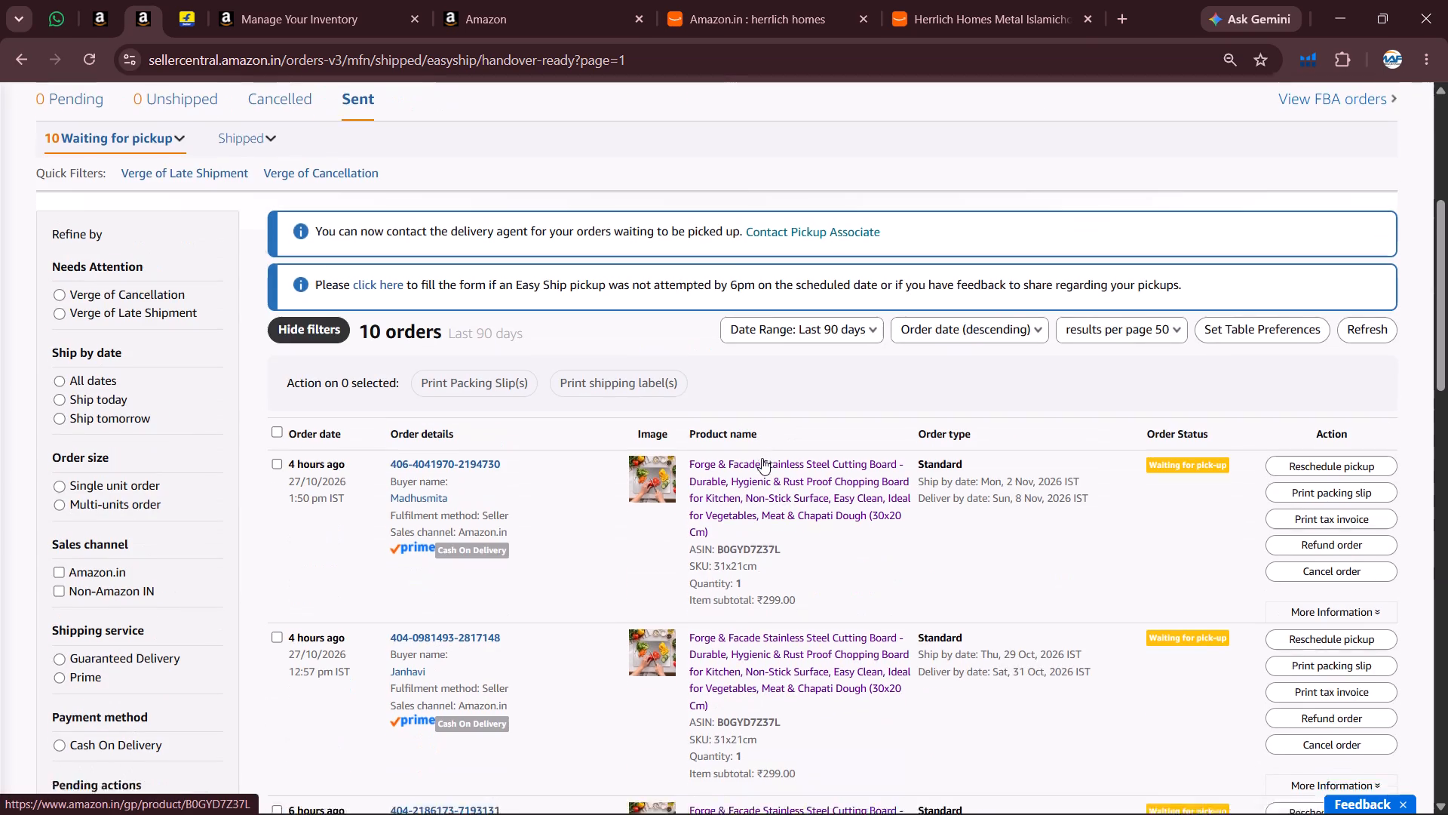
scroll(762, 458, down, 3)
scroll(669, 478, down, 2)
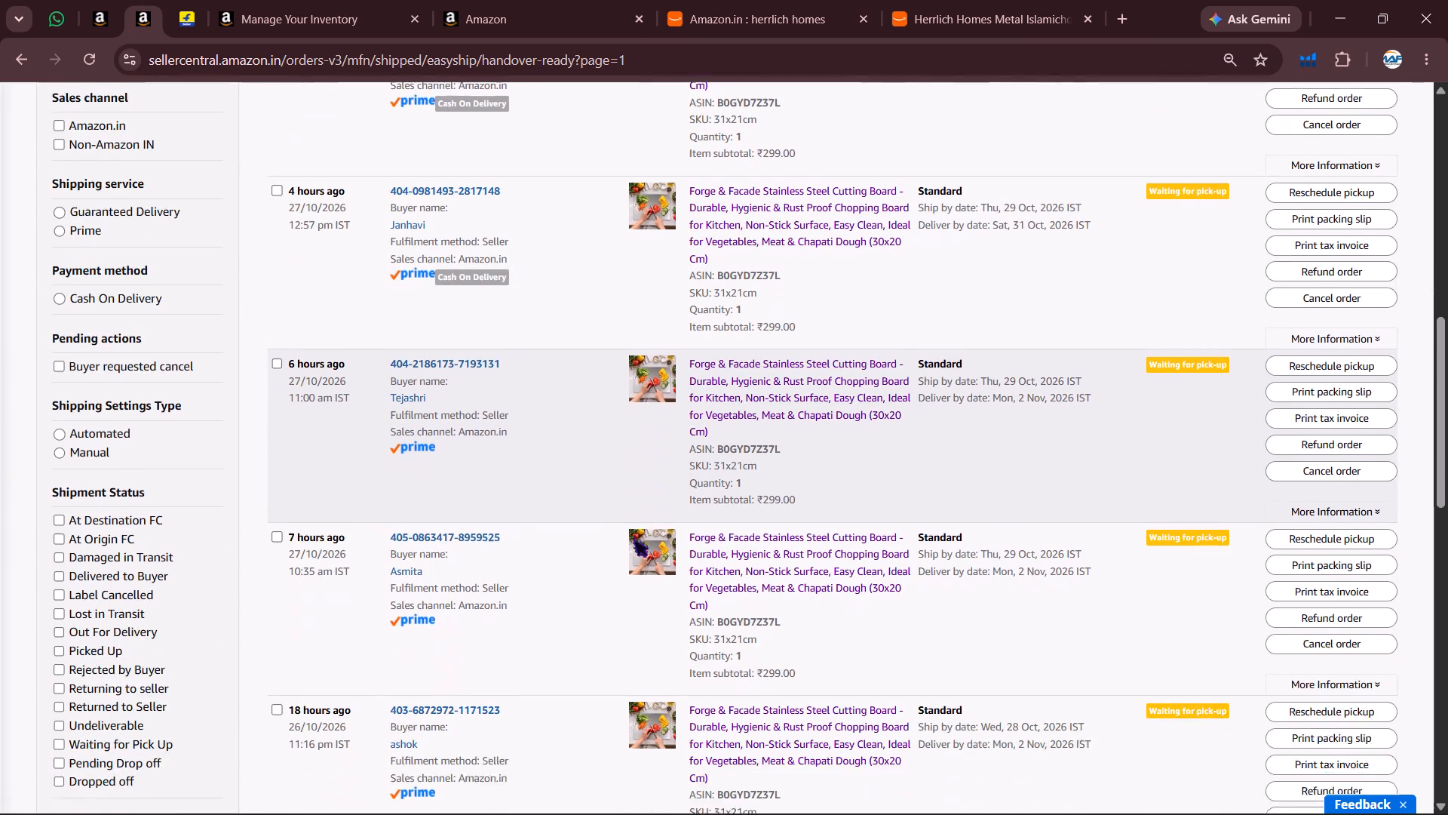
scroll(655, 567, down, 5)
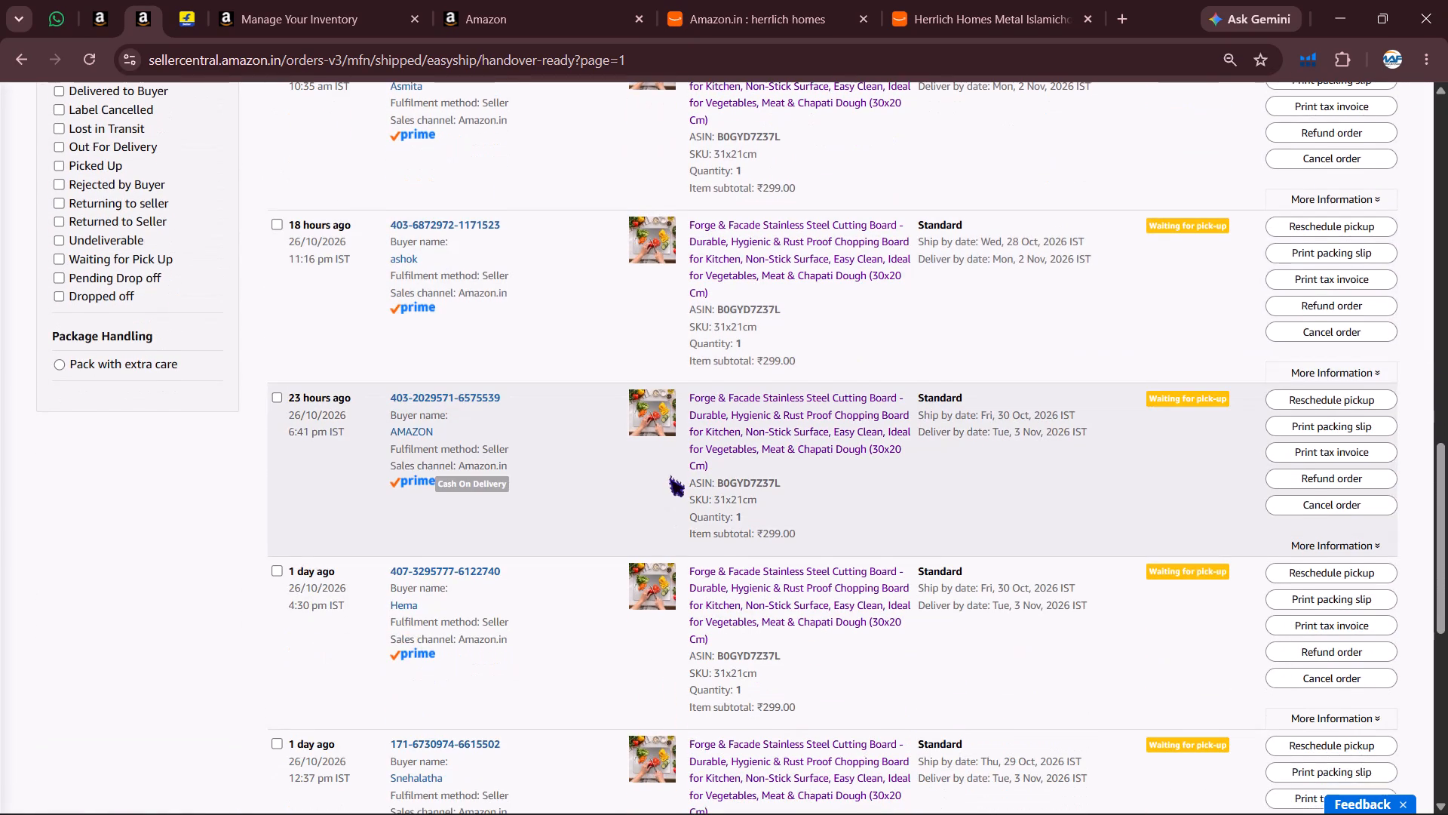
scroll(670, 474, down, 3)
scroll(591, 539, down, 2)
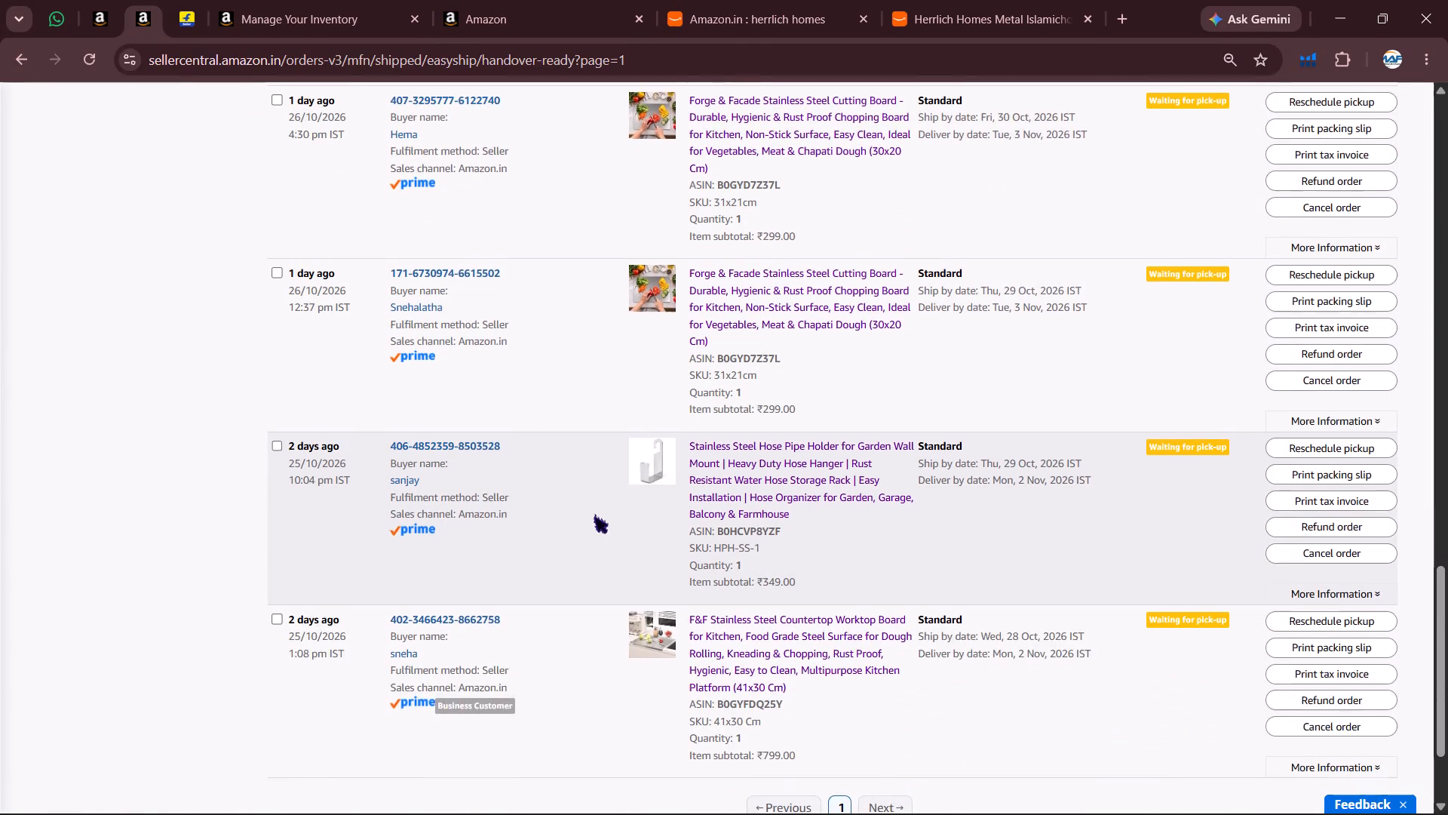
scroll(598, 472, down, 1)
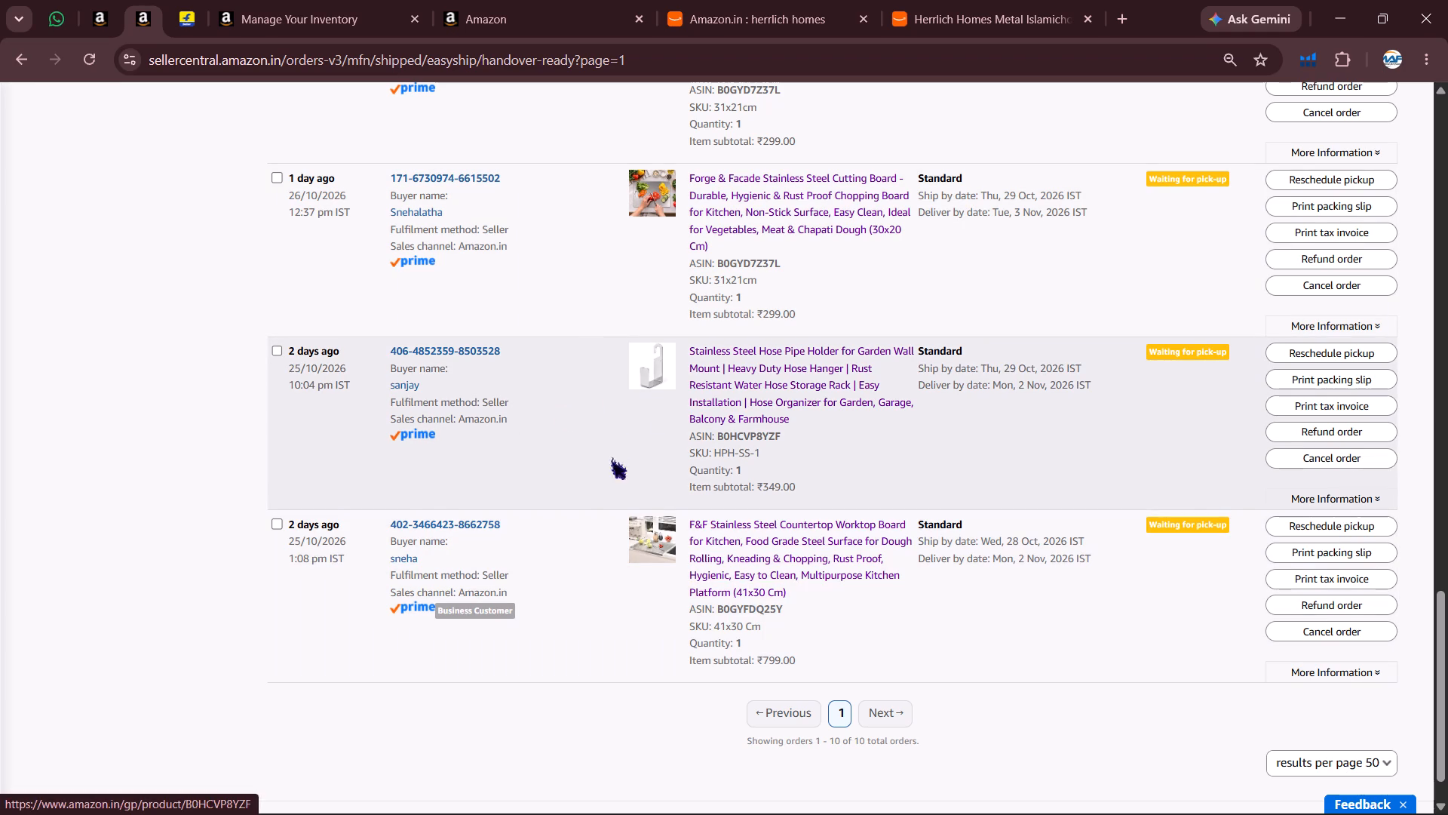
scroll(831, 609, down, 3)
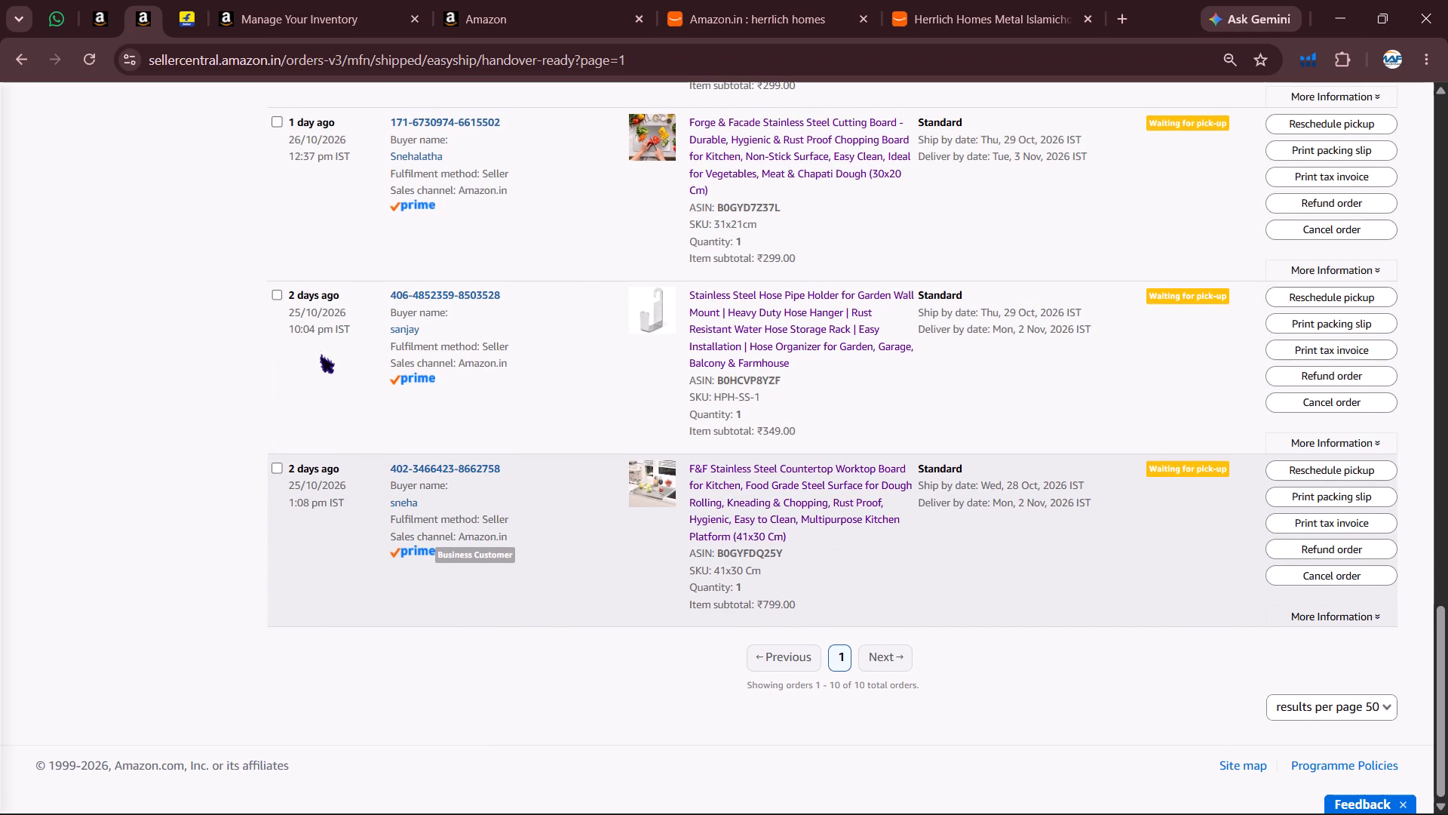
scroll(318, 351, up, 11)
scroll(318, 351, down, 15)
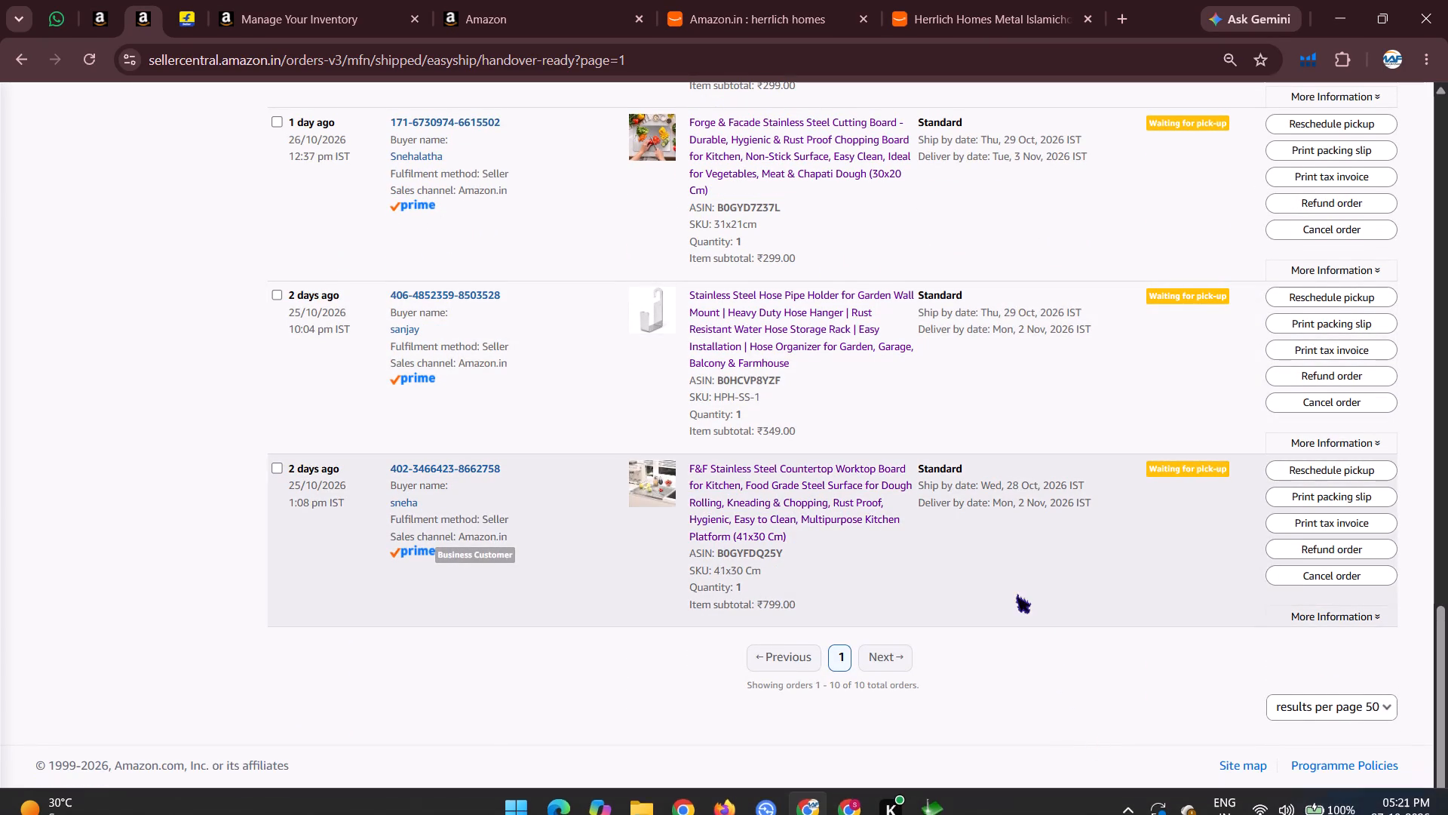
Switch to the shipped Easy Ship orders and check the status of the most recent ones.
scroll(1007, 574, up, 2)
scroll(921, 442, up, 20)
scroll(921, 442, up, 2)
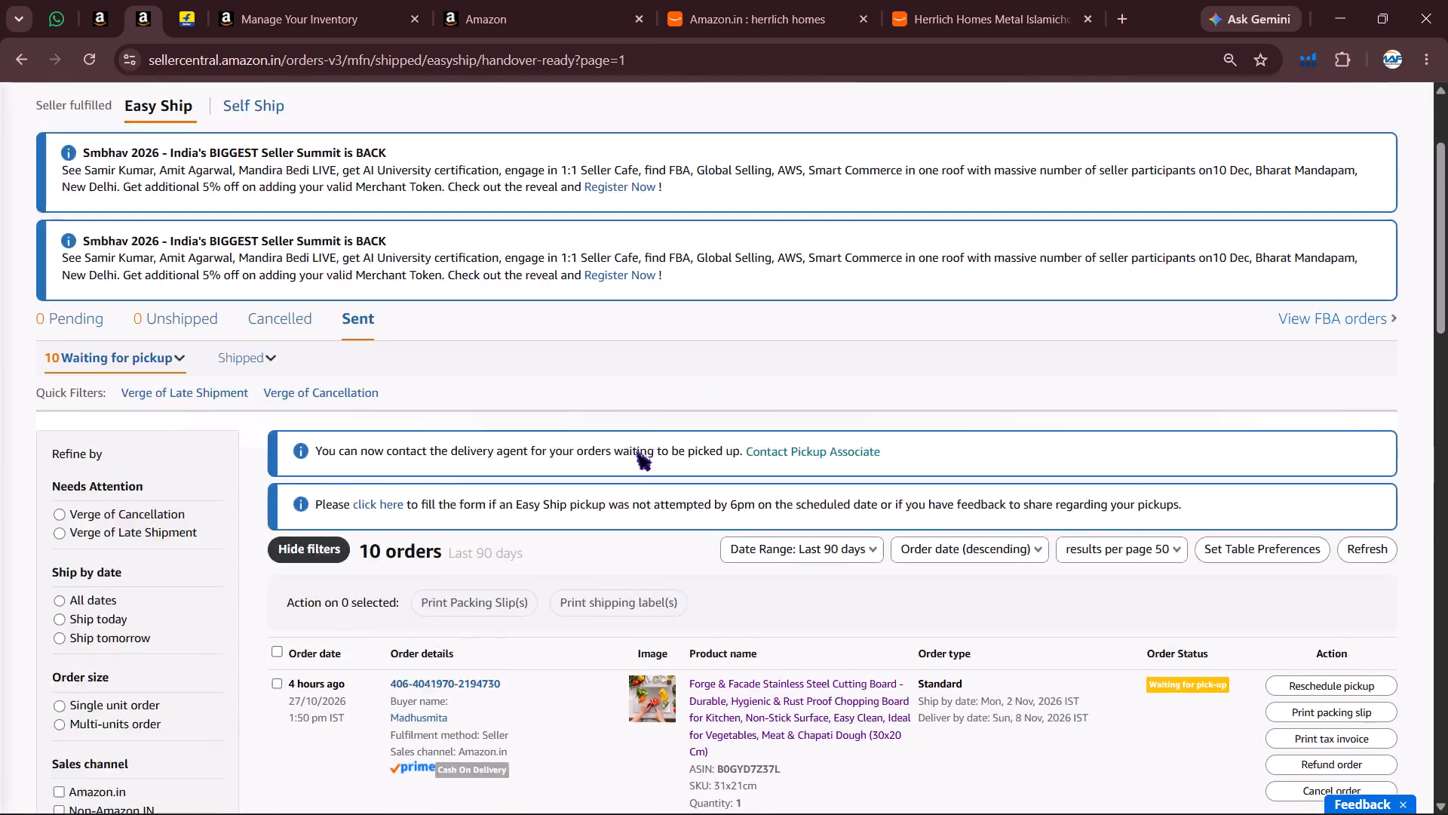
scroll(637, 448, up, 5)
click(253, 529)
scroll(621, 401, down, 3)
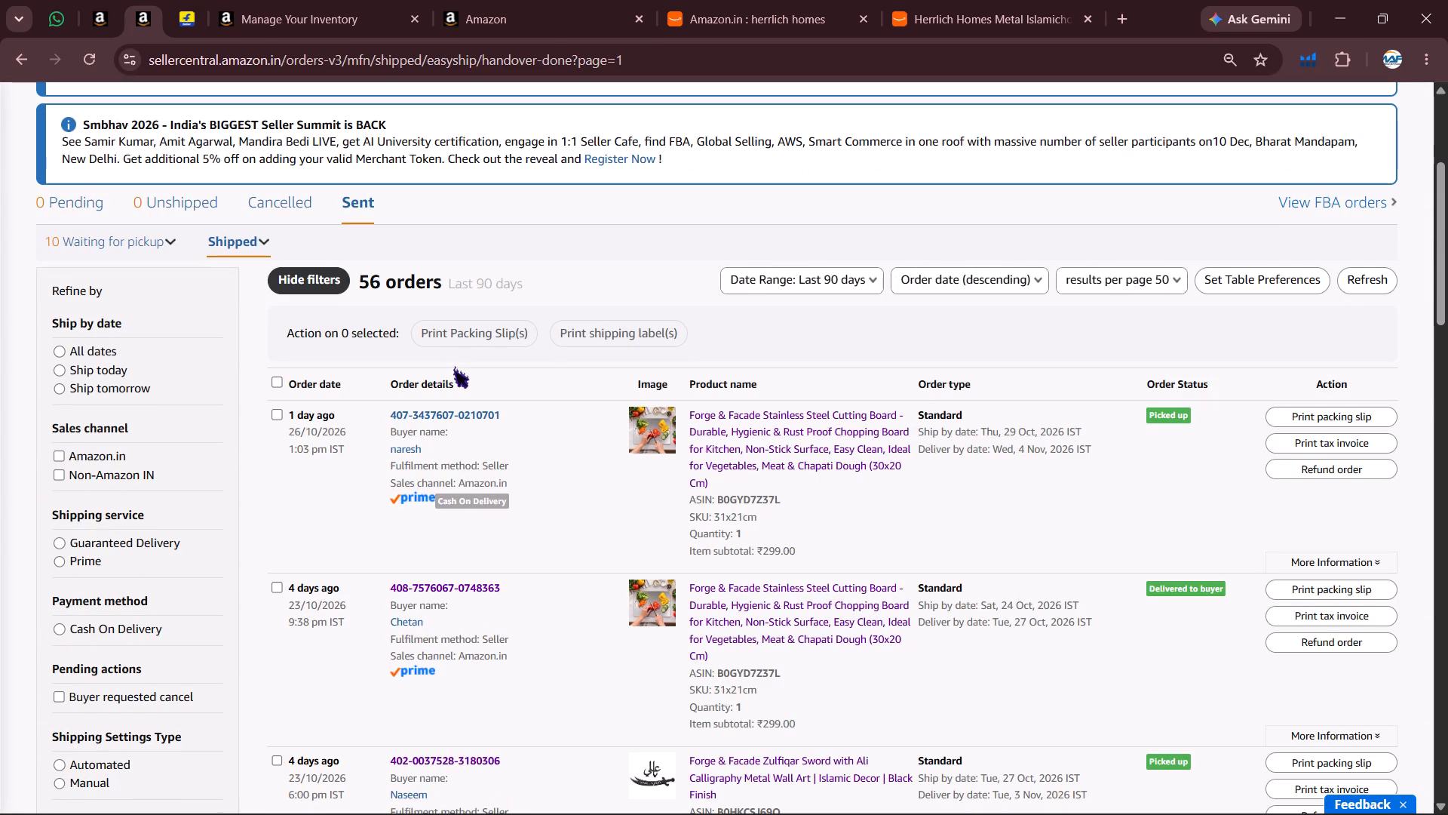
scroll(454, 365, down, 1)
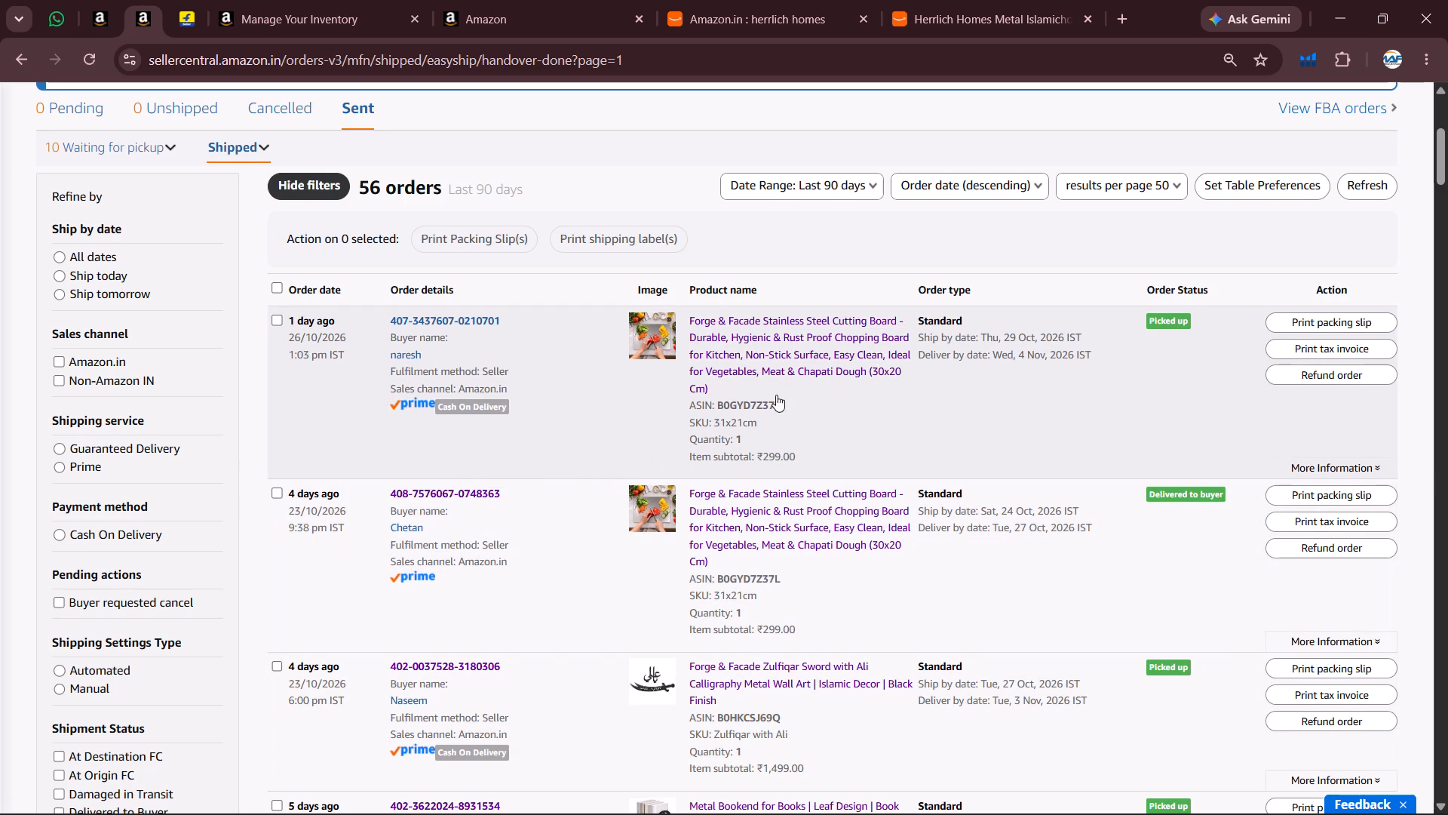
scroll(841, 389, up, 2)
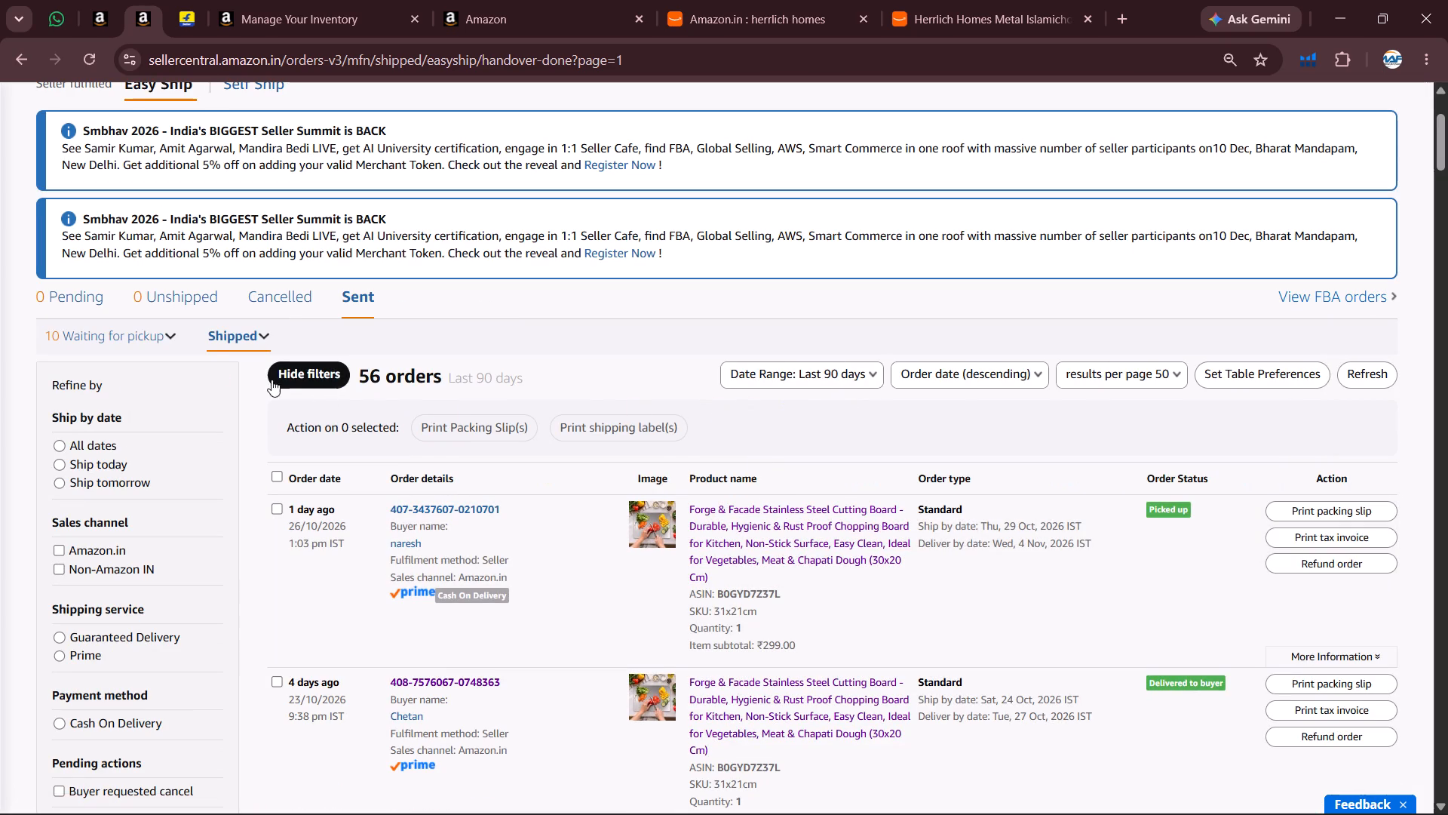
Return to the orders waiting for pickup and recheck their products and ship-by dates, dismissing the chat notification.
click(146, 333)
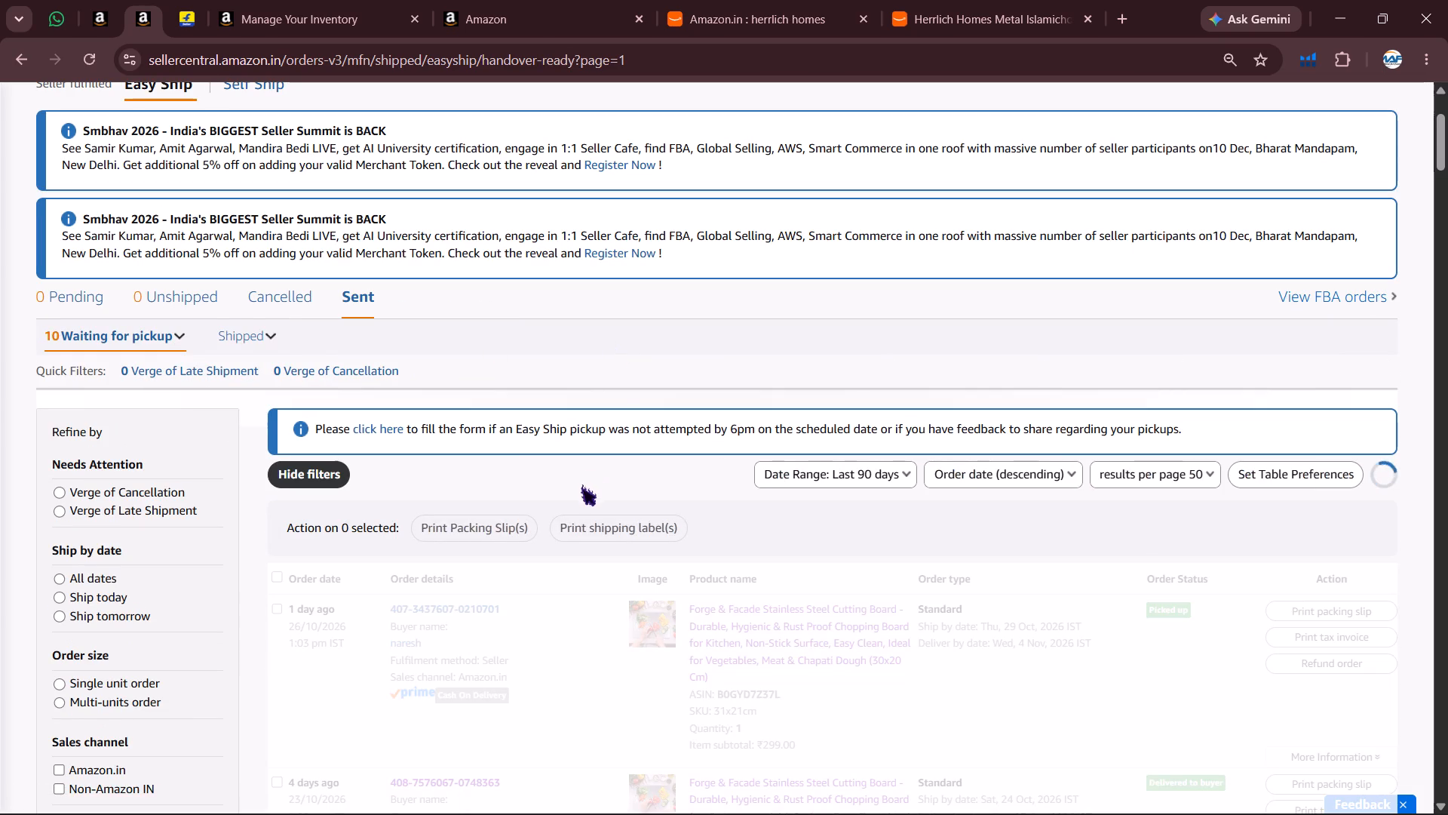
scroll(591, 477, down, 20)
scroll(591, 477, down, 1)
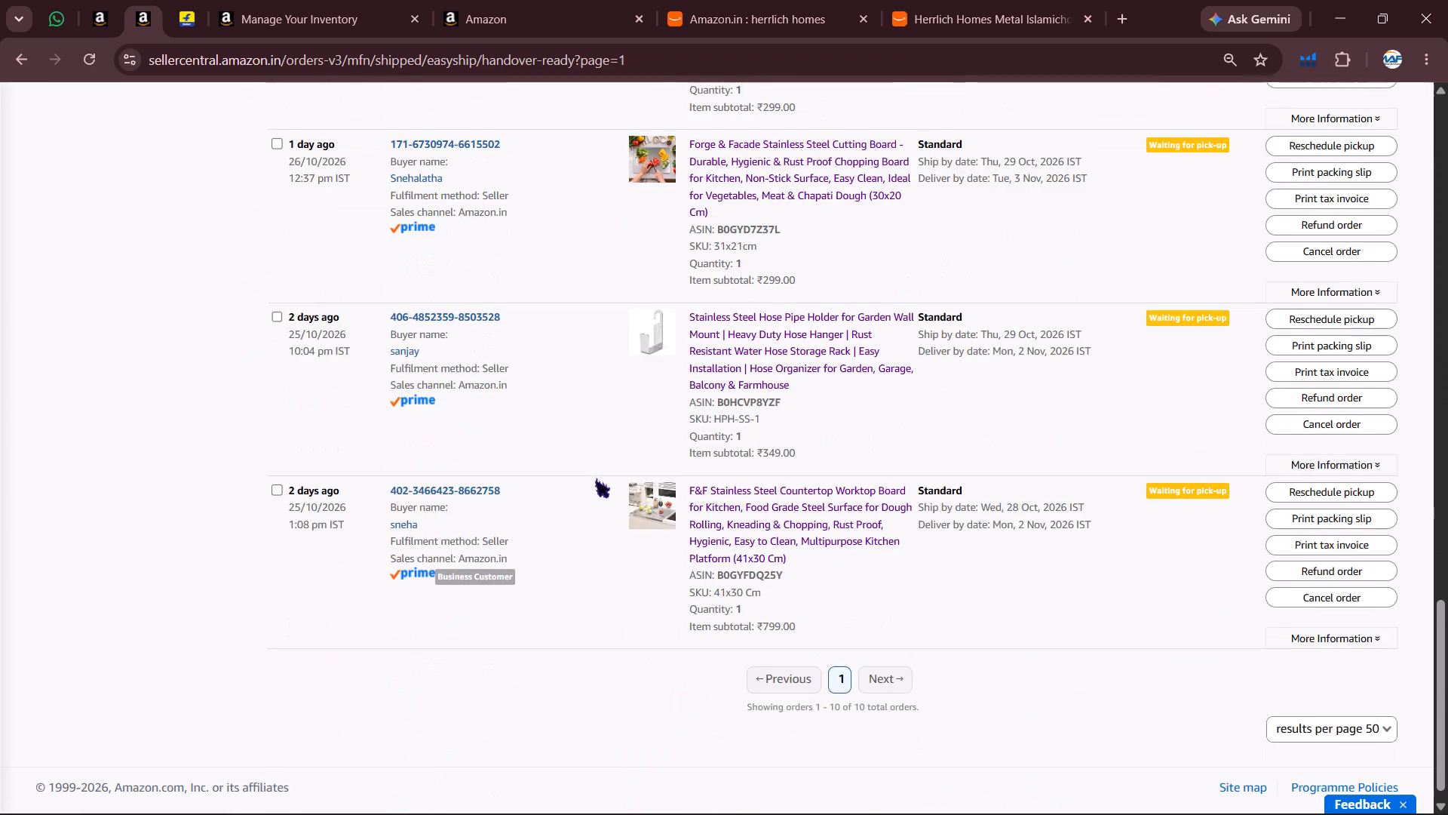
scroll(595, 475, up, 1)
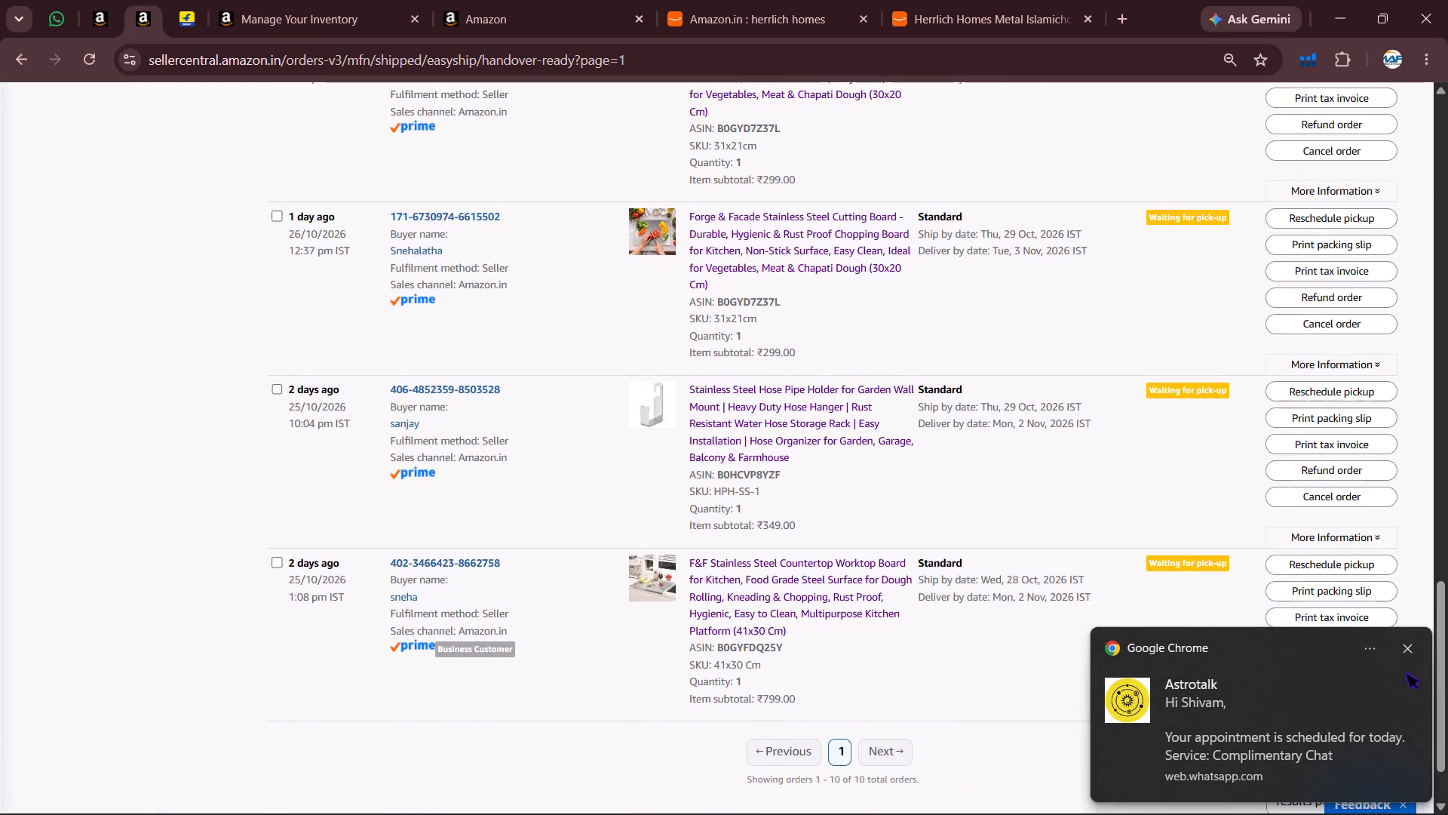
click(1410, 645)
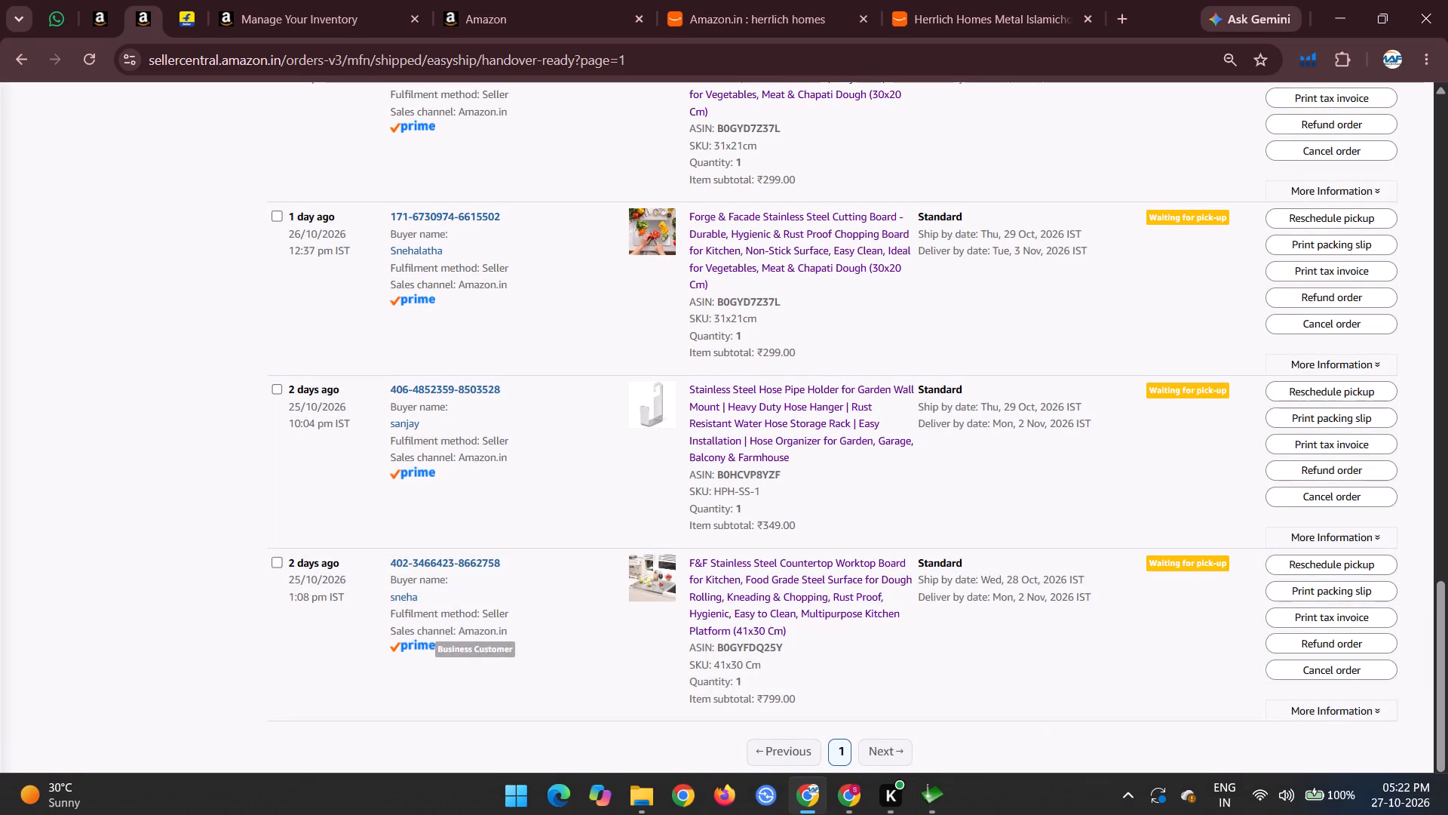
scroll(147, 533, up, 2)
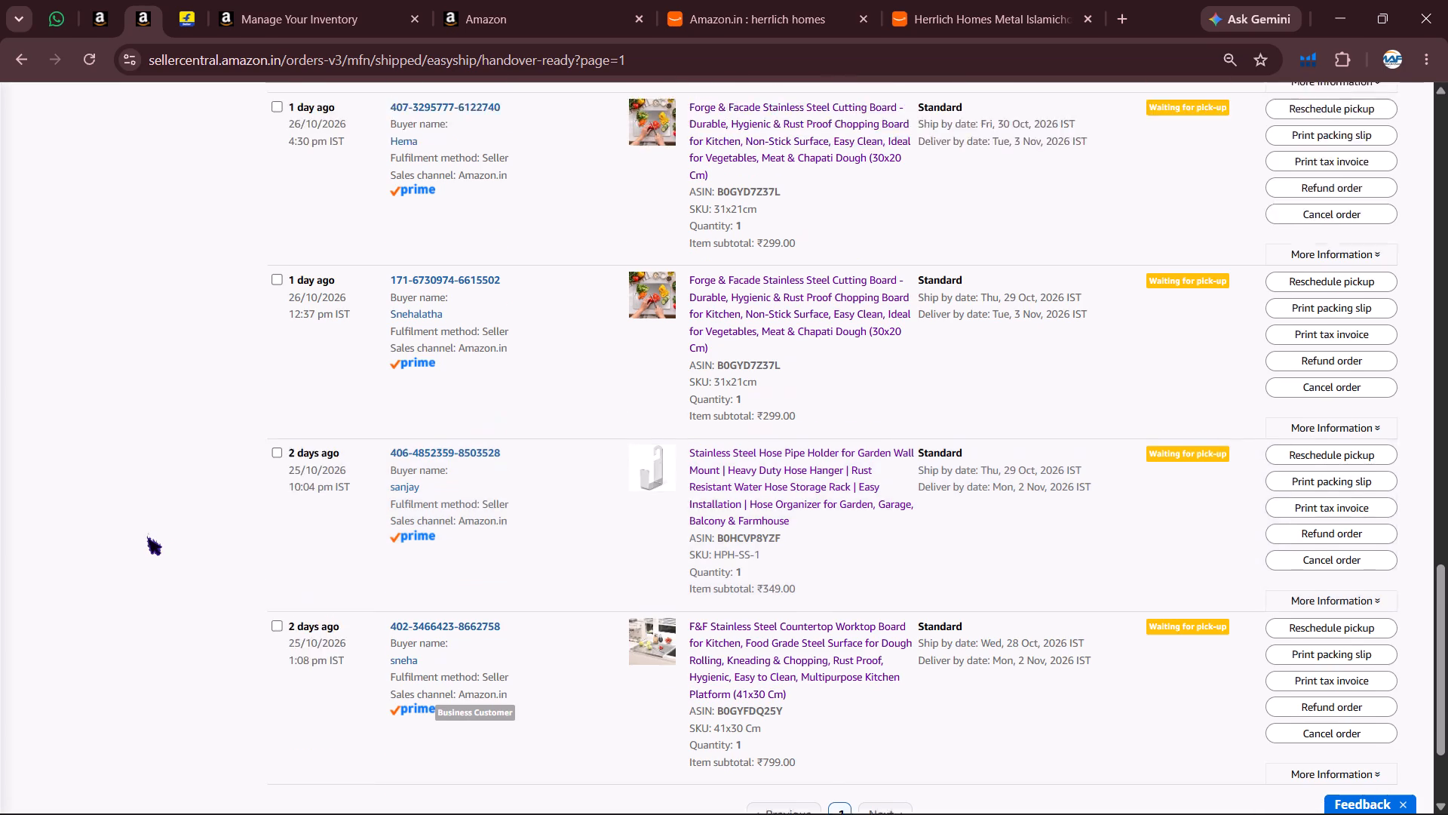
scroll(147, 533, up, 4)
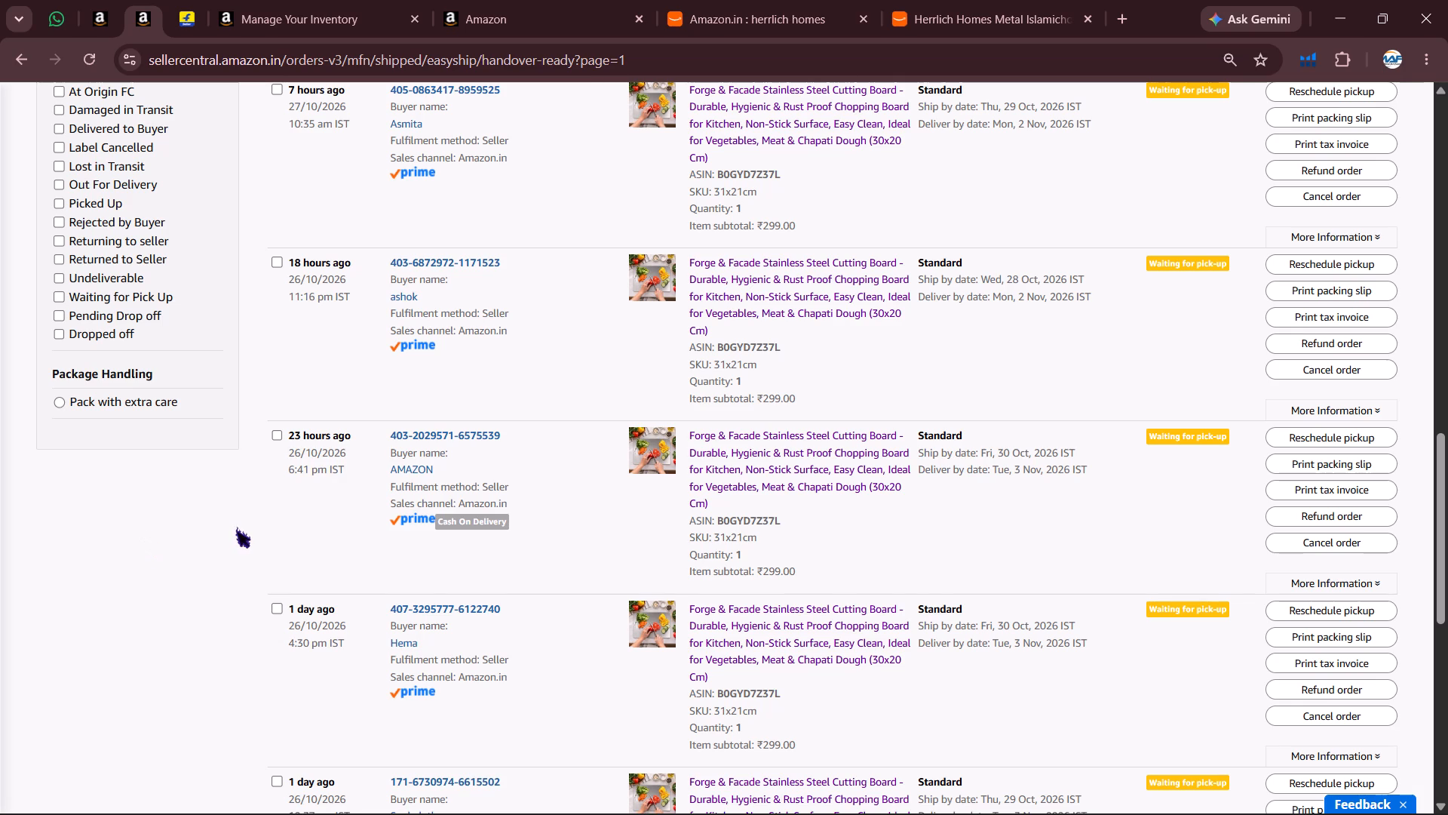
scroll(542, 481, down, 6)
scroll(751, 469, down, 2)
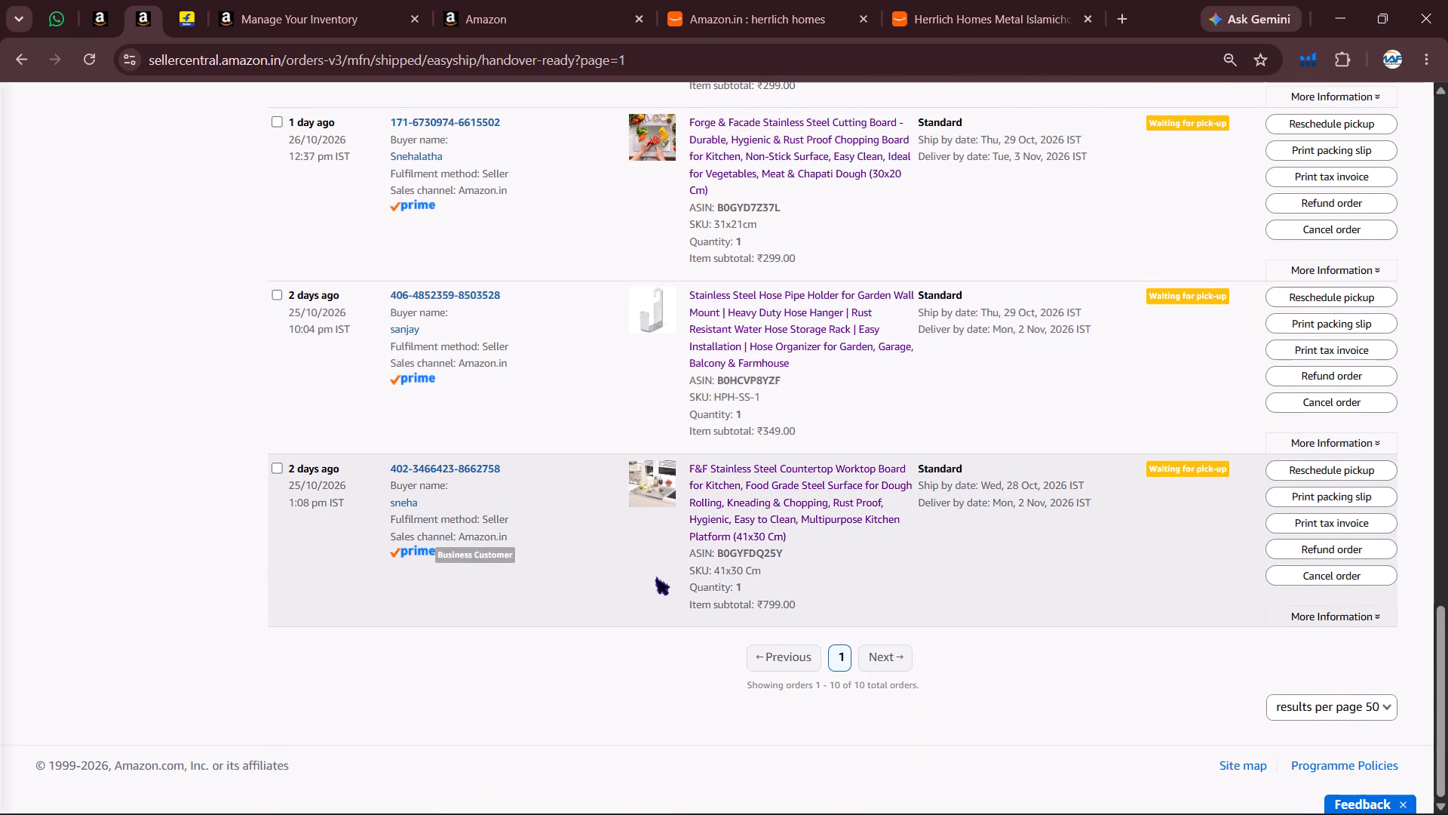
scroll(655, 573, up, 1)
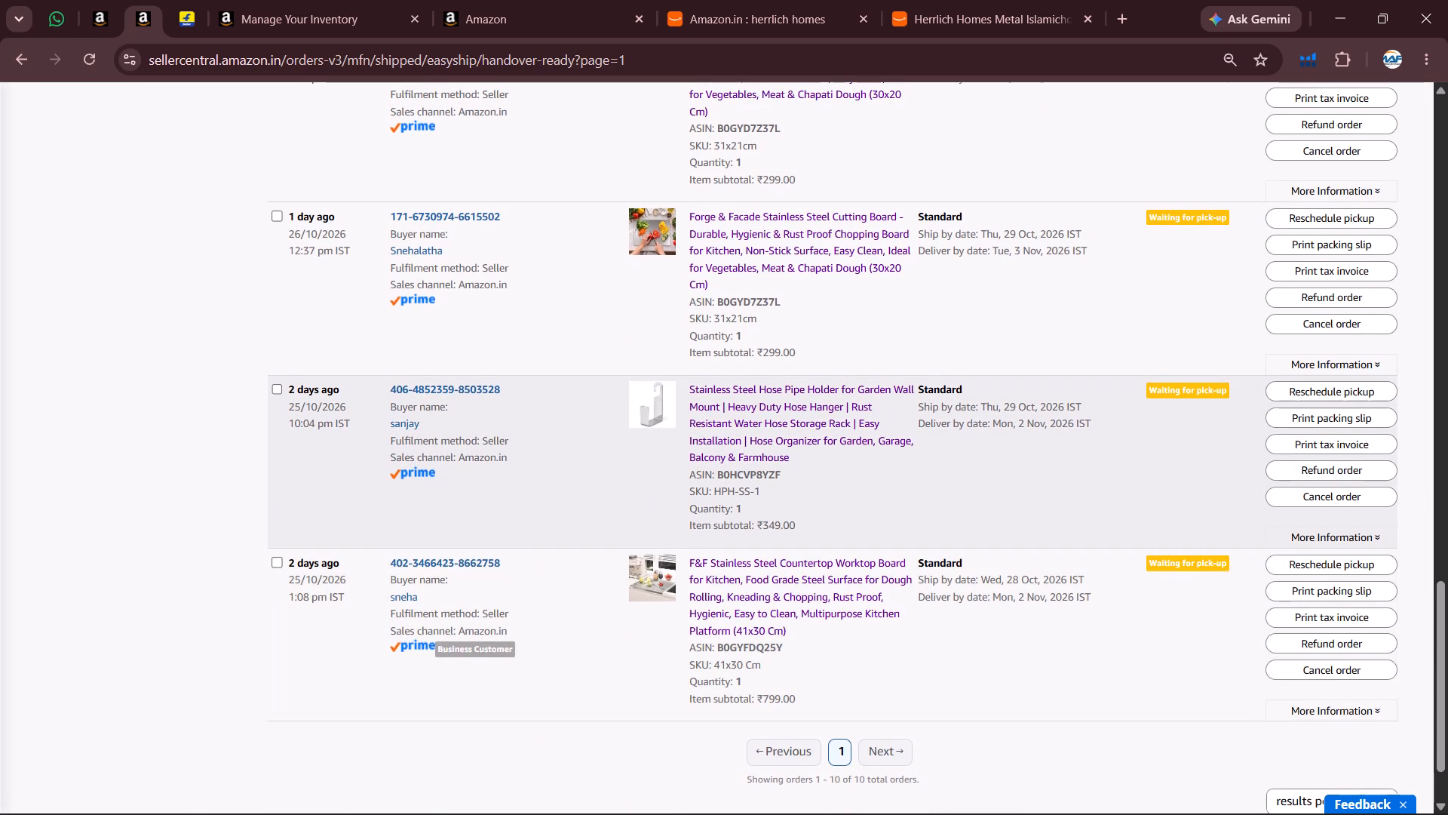
scroll(681, 414, up, 2)
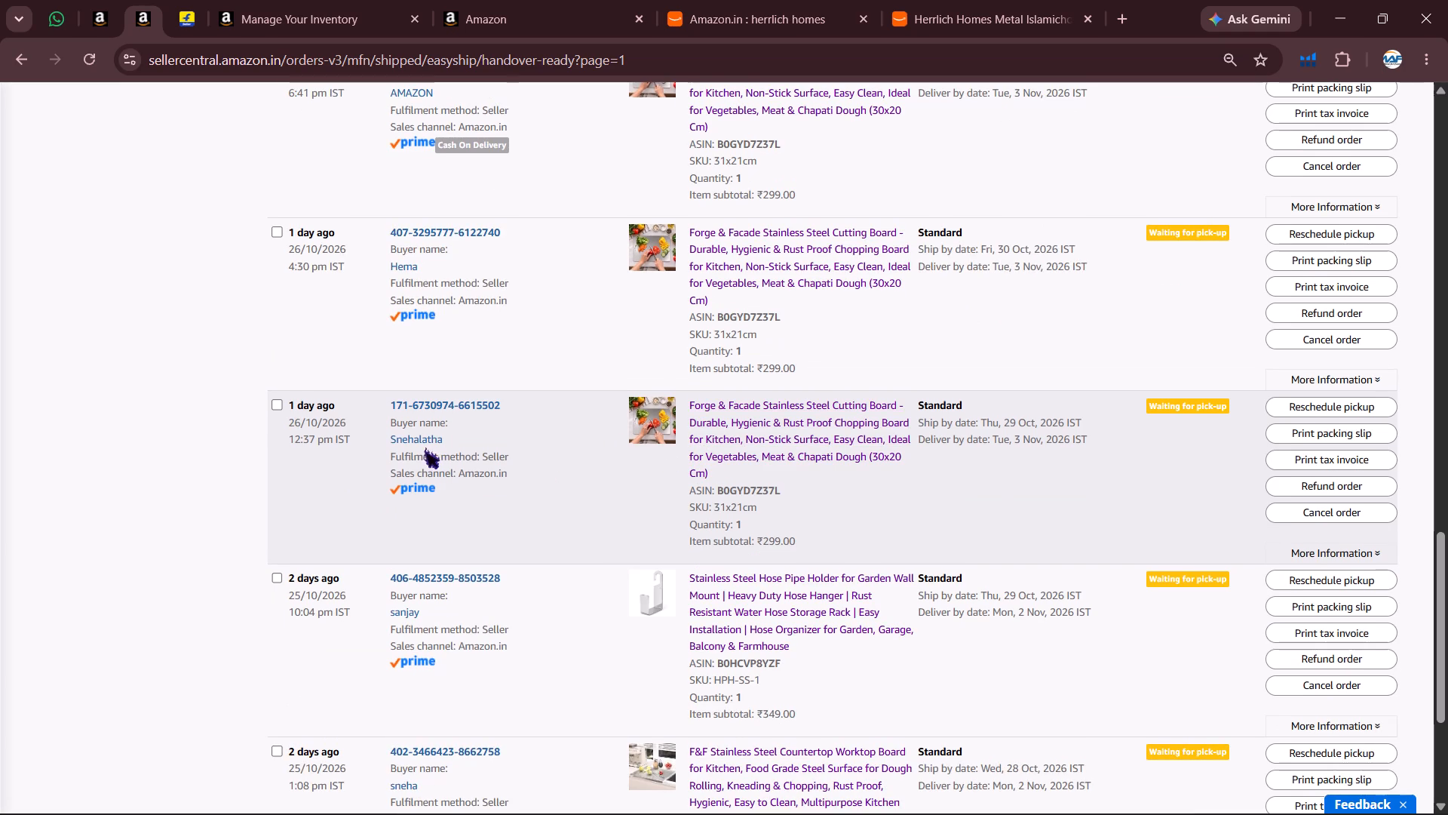
scroll(425, 446, up, 20)
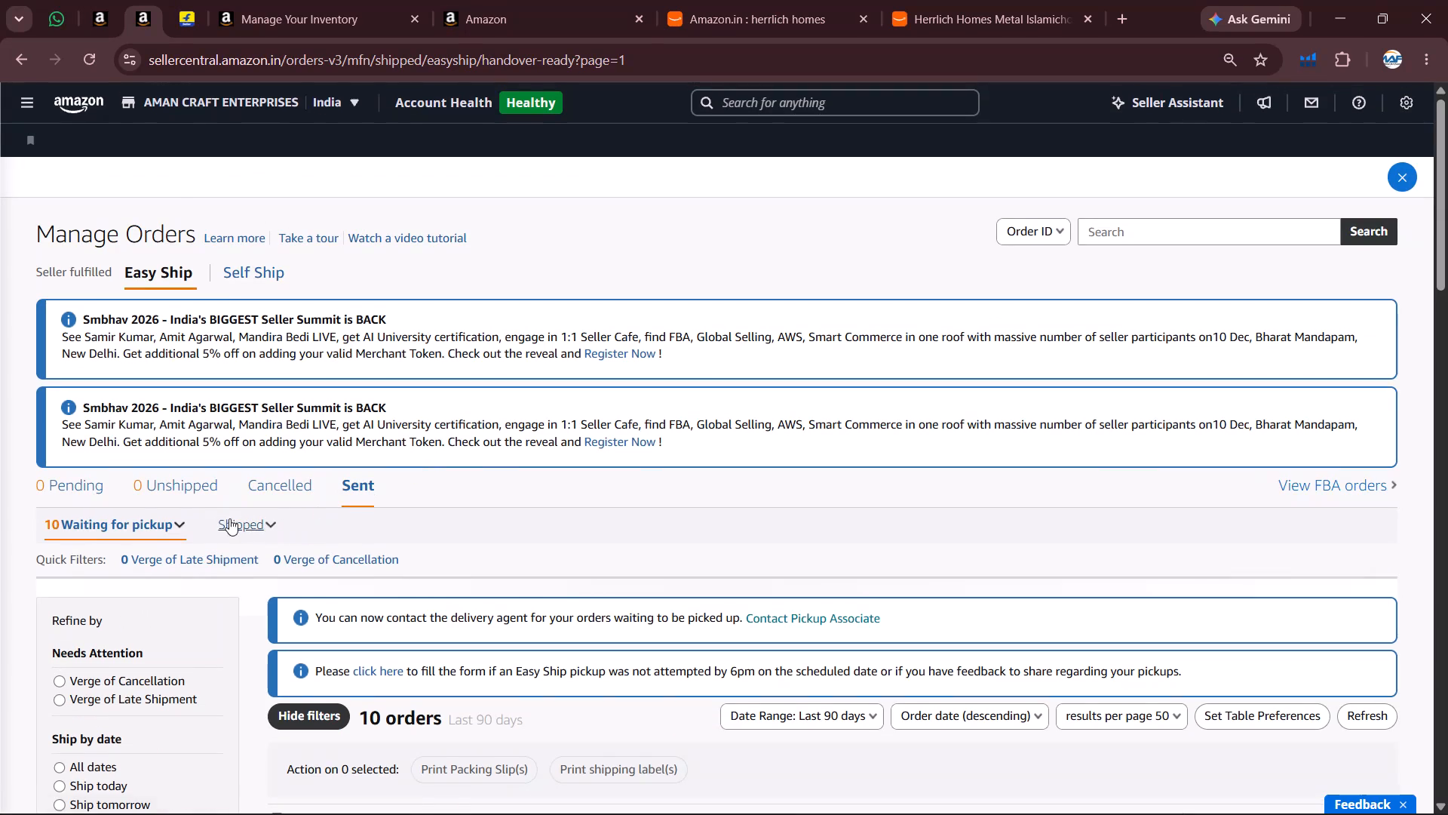
Switch to the shipped Easy Ship orders and check the status of the most recent ones.
click(229, 518)
scroll(280, 402, down, 2)
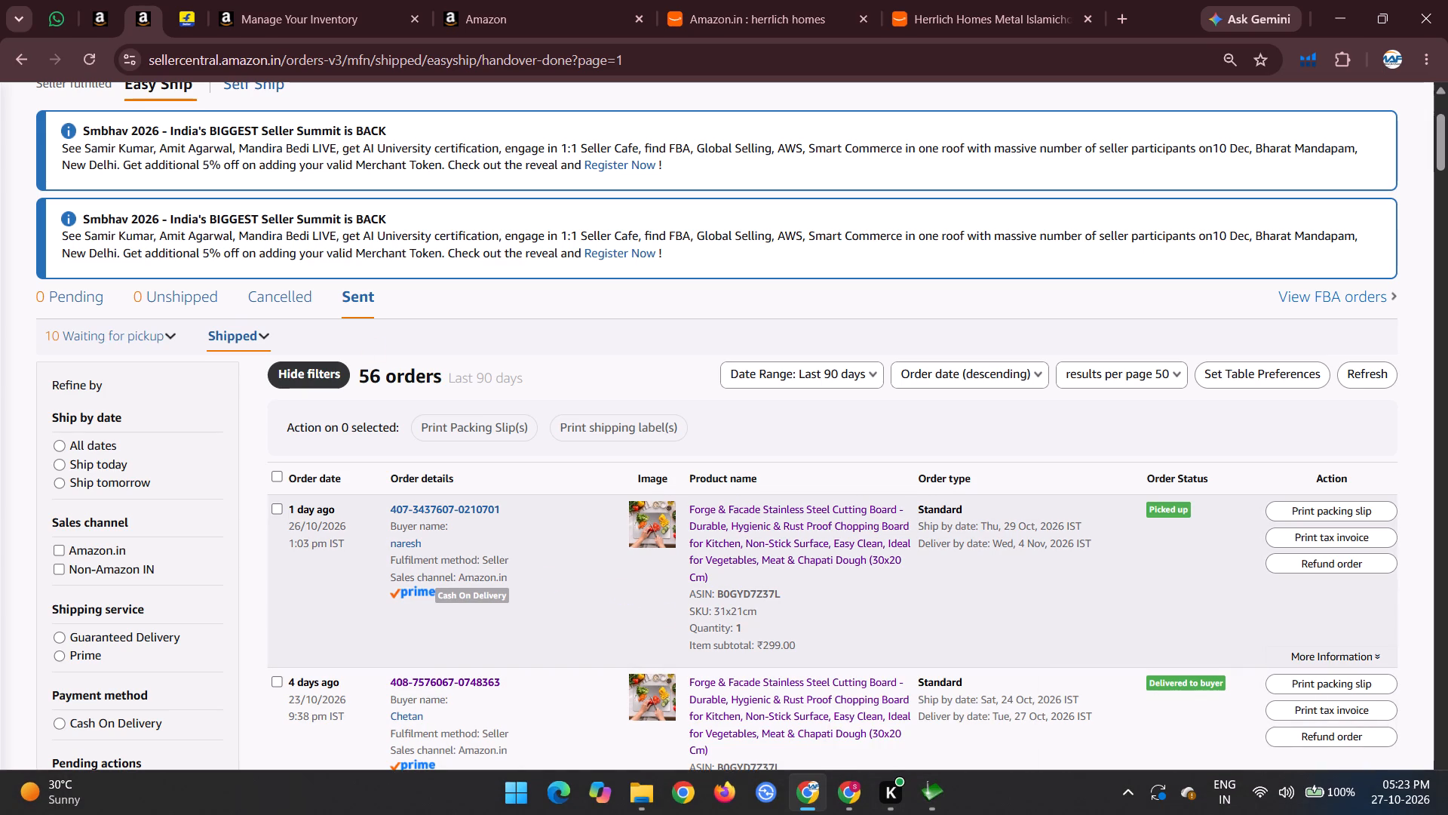
Return to the orders waiting for pickup and go through the whole list down to the oldest order.
click(106, 327)
click(128, 339)
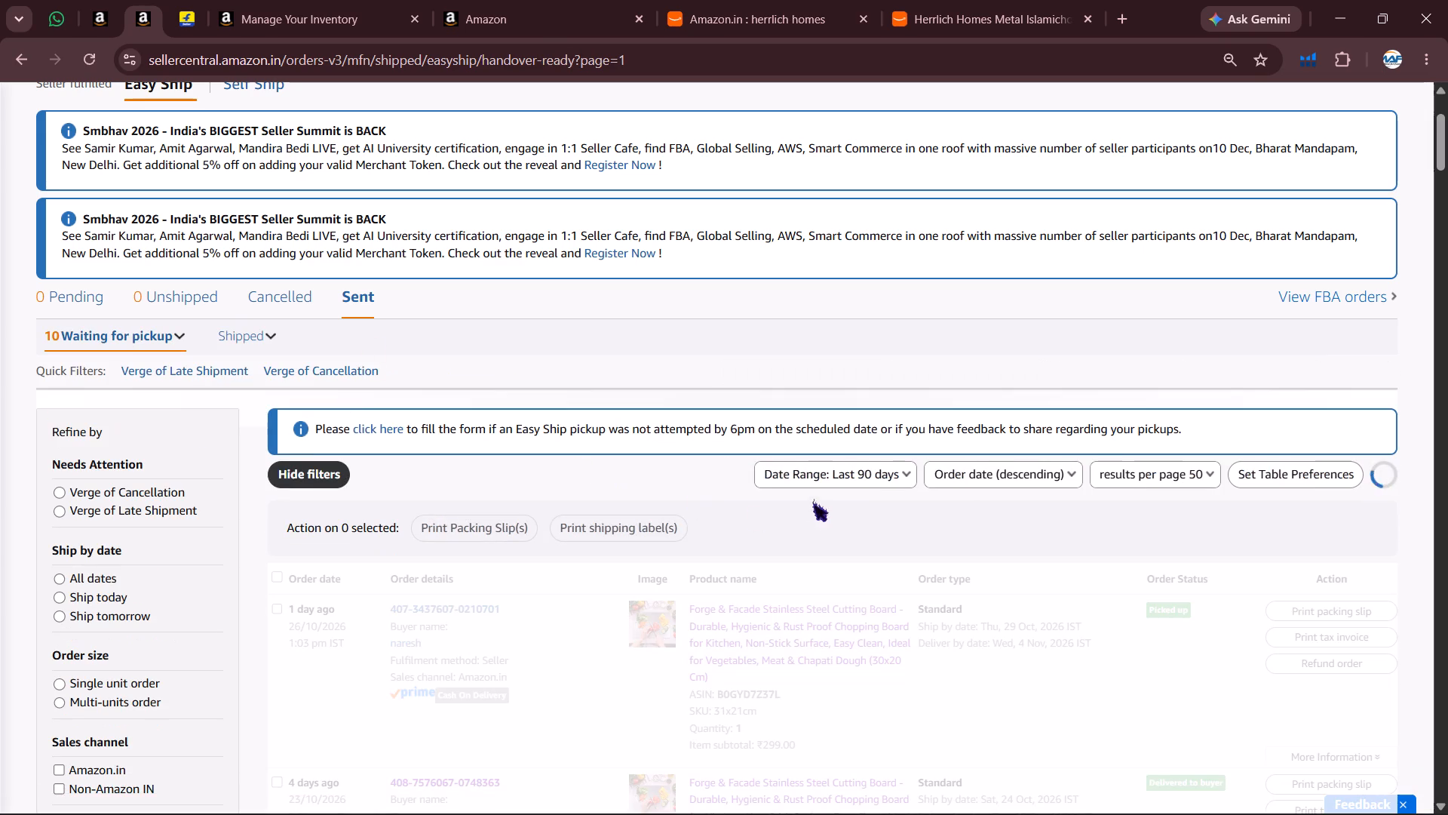
scroll(591, 505, down, 5)
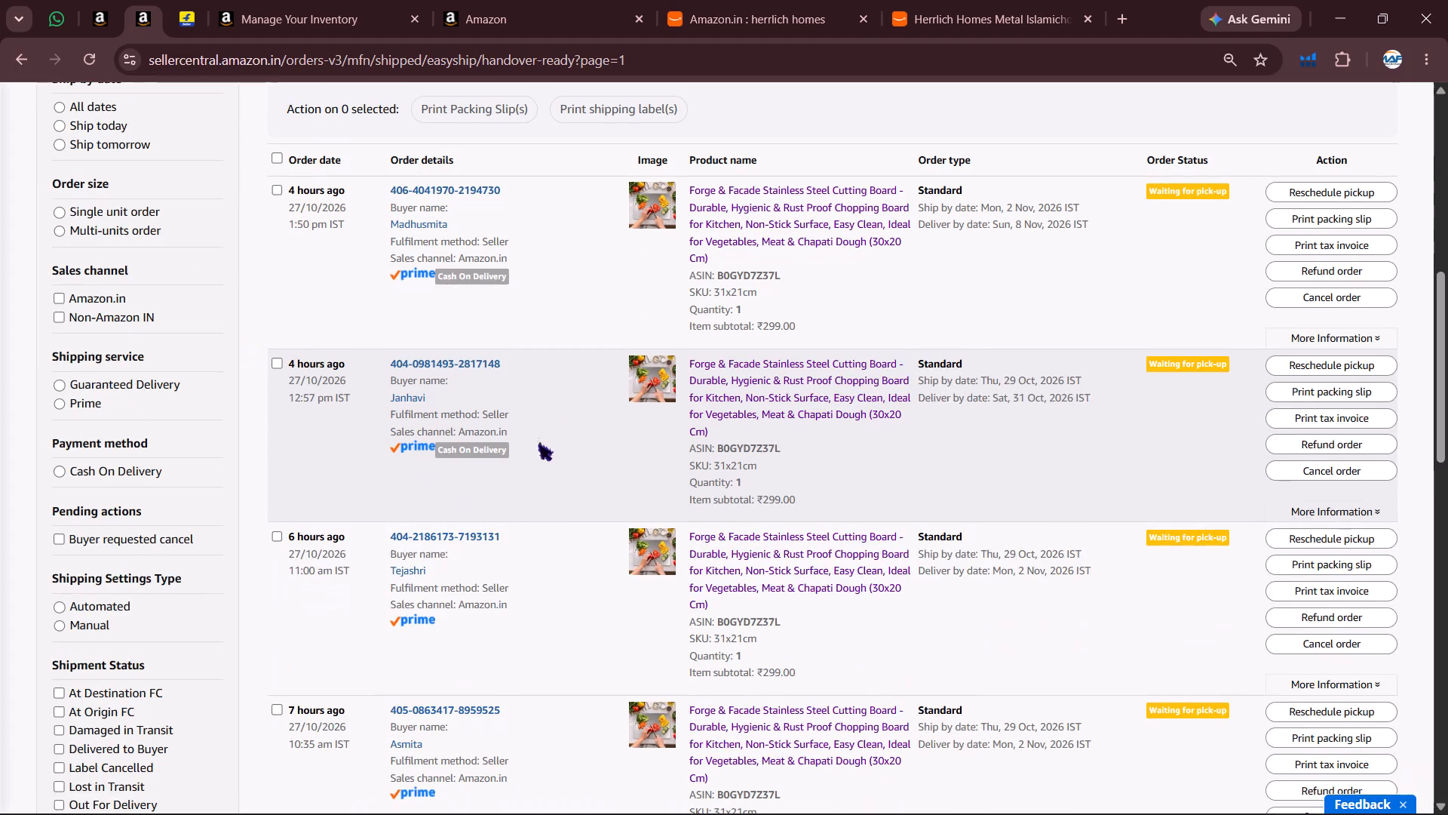
scroll(591, 319, down, 15)
scroll(572, 614, down, 4)
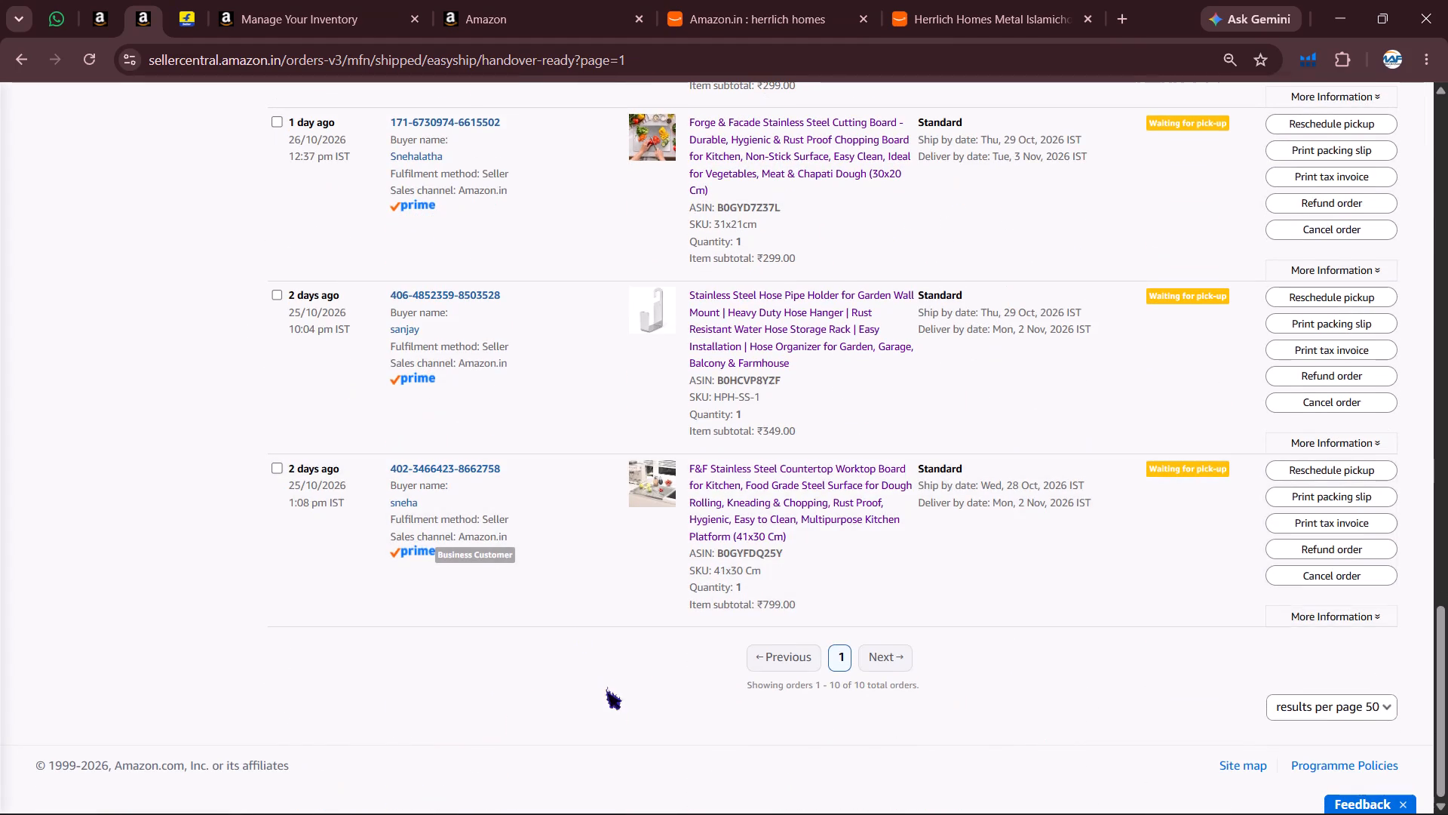
scroll(556, 589, up, 16)
scroll(467, 564, up, 3)
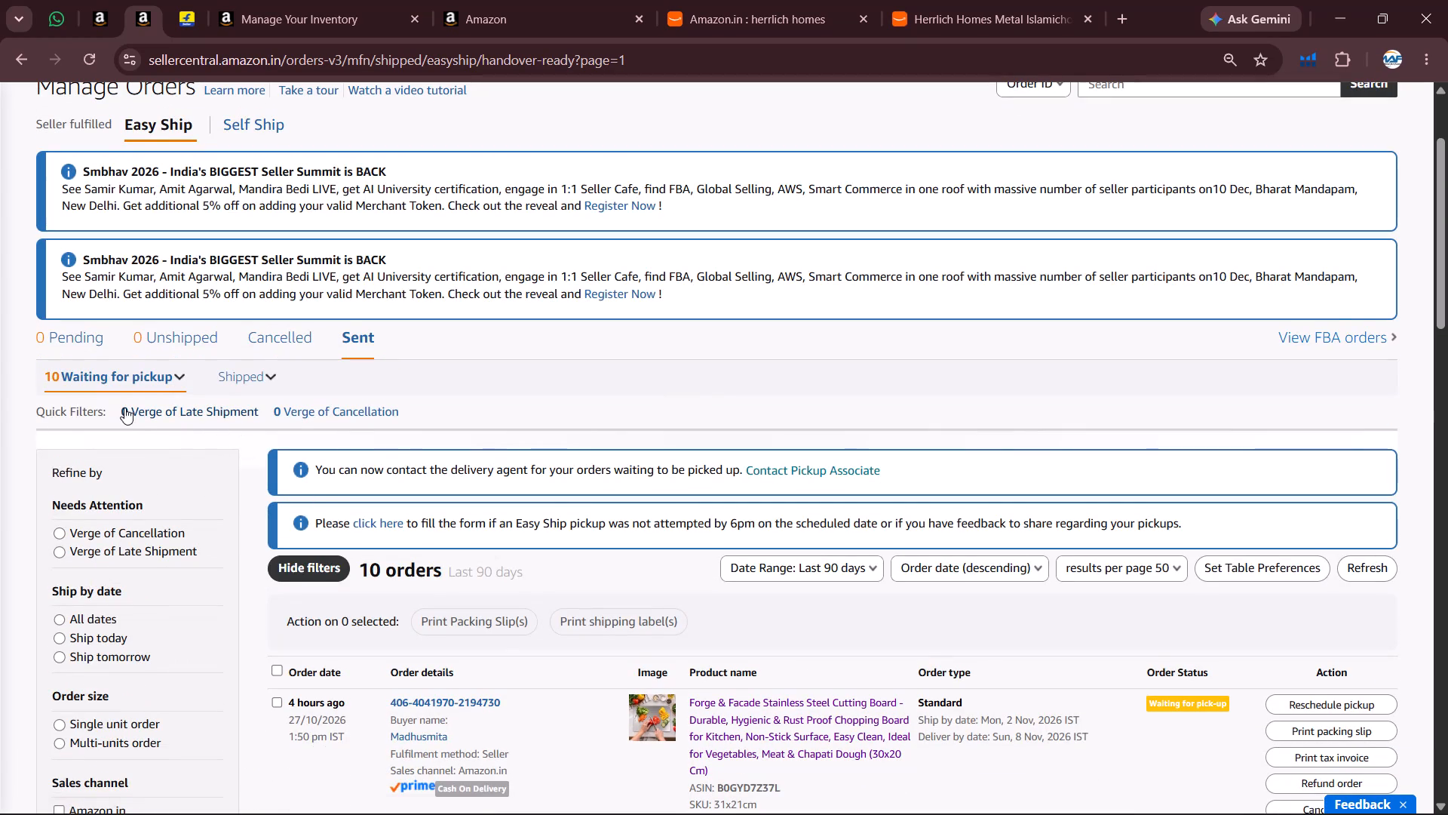
Reopen the shipped Easy Ship orders and examine the latest orders' products, ship-by dates and pickup or delivery status.
click(257, 384)
click(235, 374)
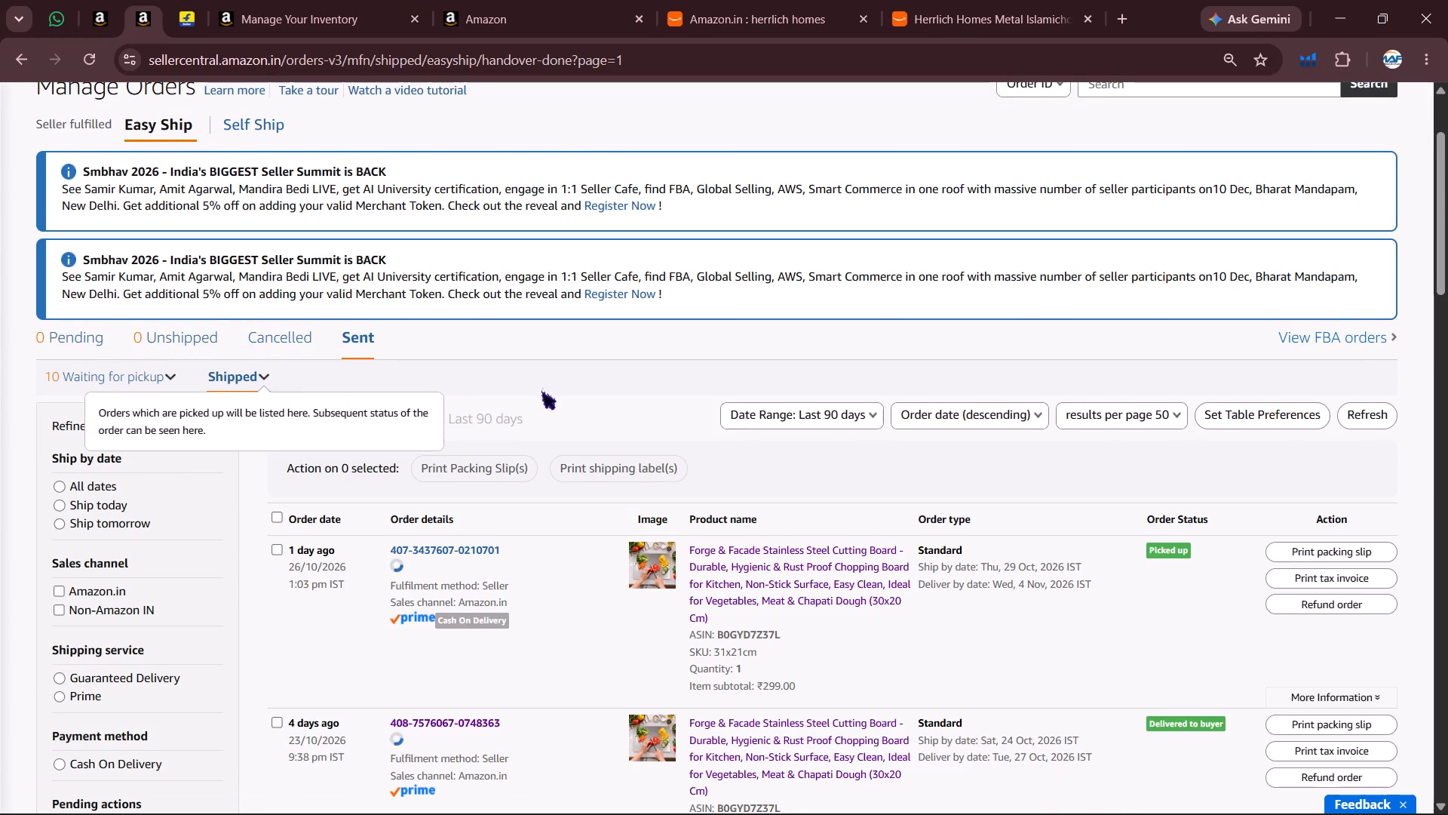
scroll(545, 387, down, 4)
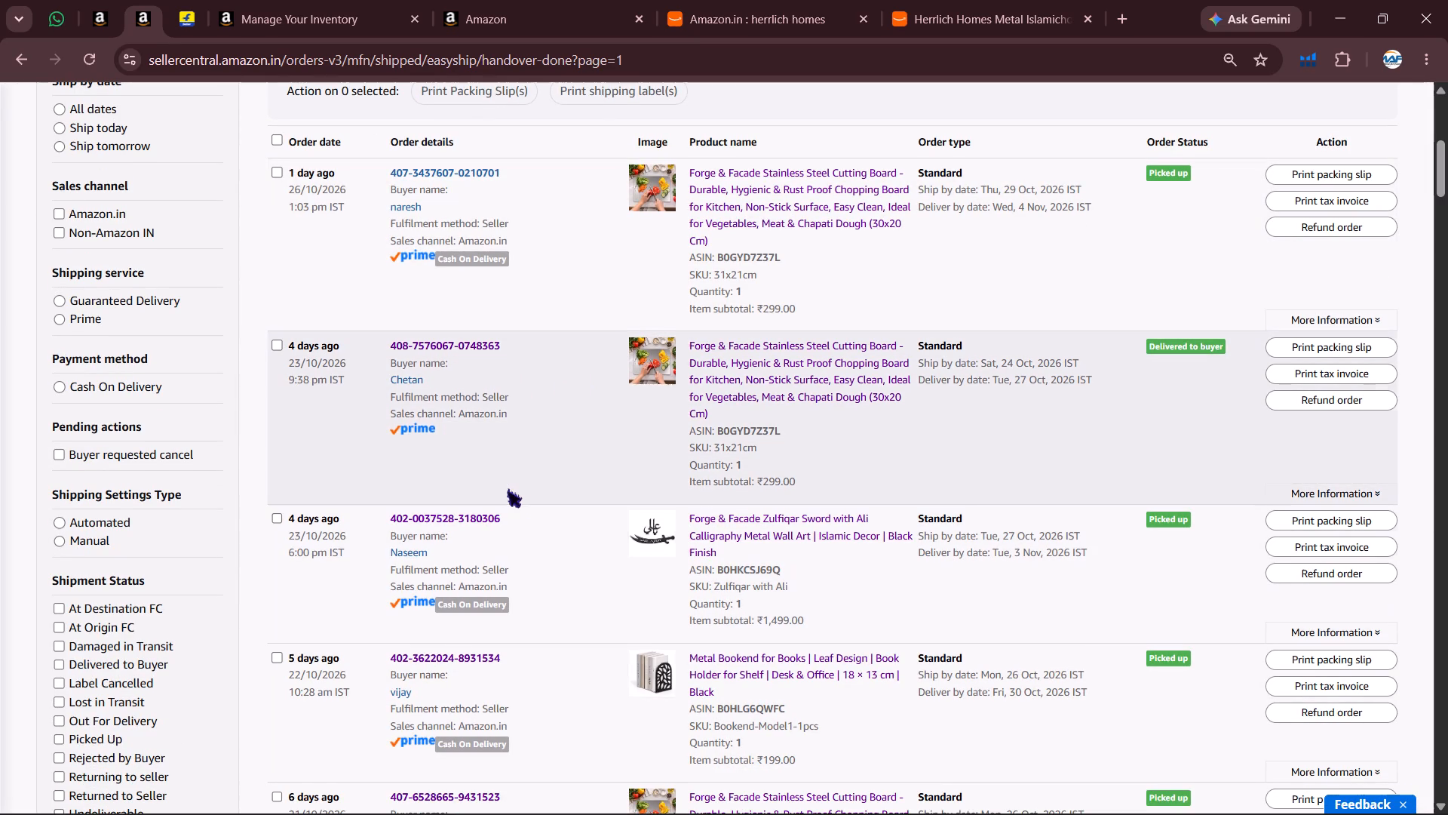
scroll(587, 426, up, 1)
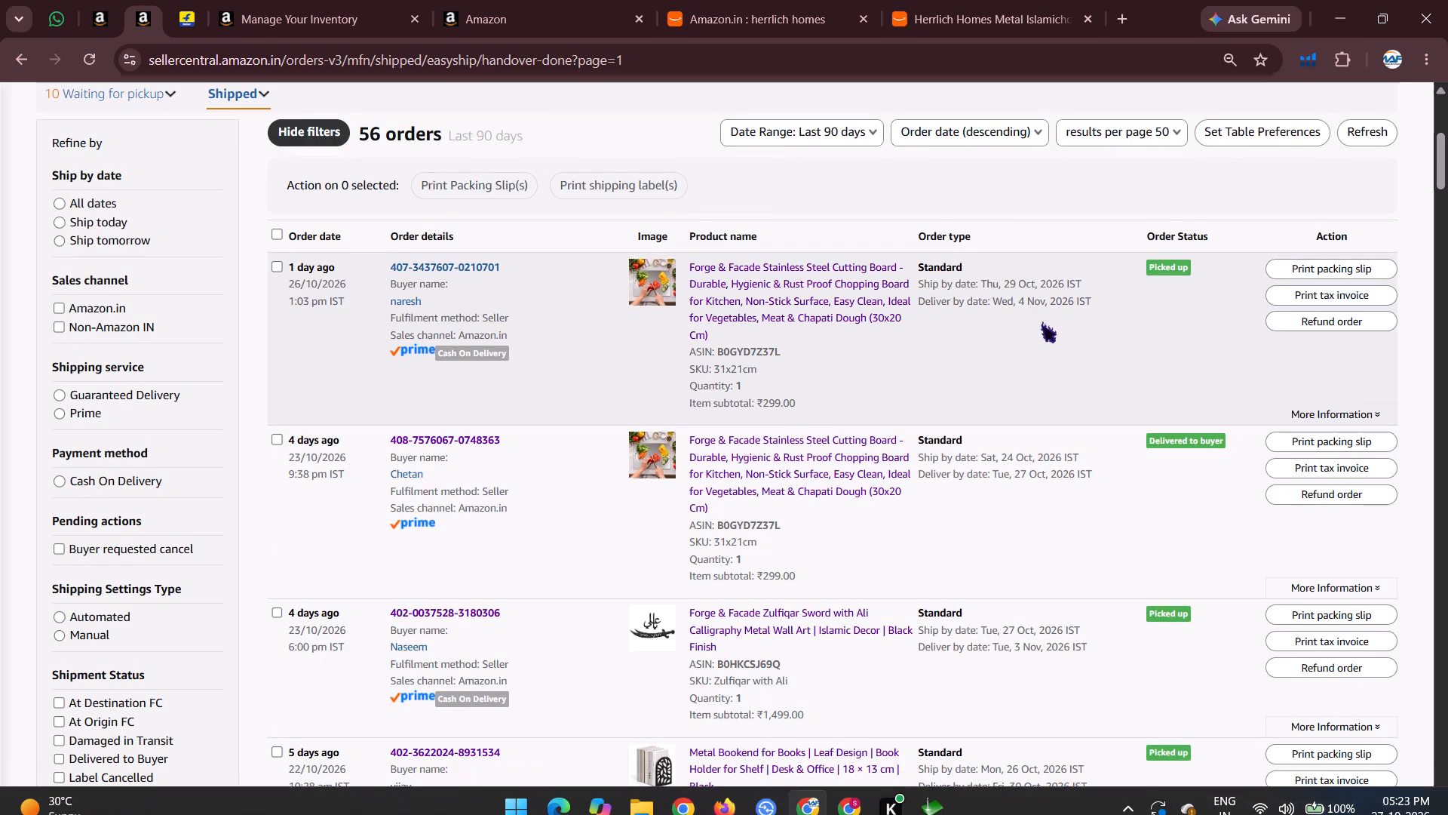
Check the newest shipped order's ship-by date and skim the older Easy Ship orders' dates and delivery status.
drag(1002, 284, 1057, 284)
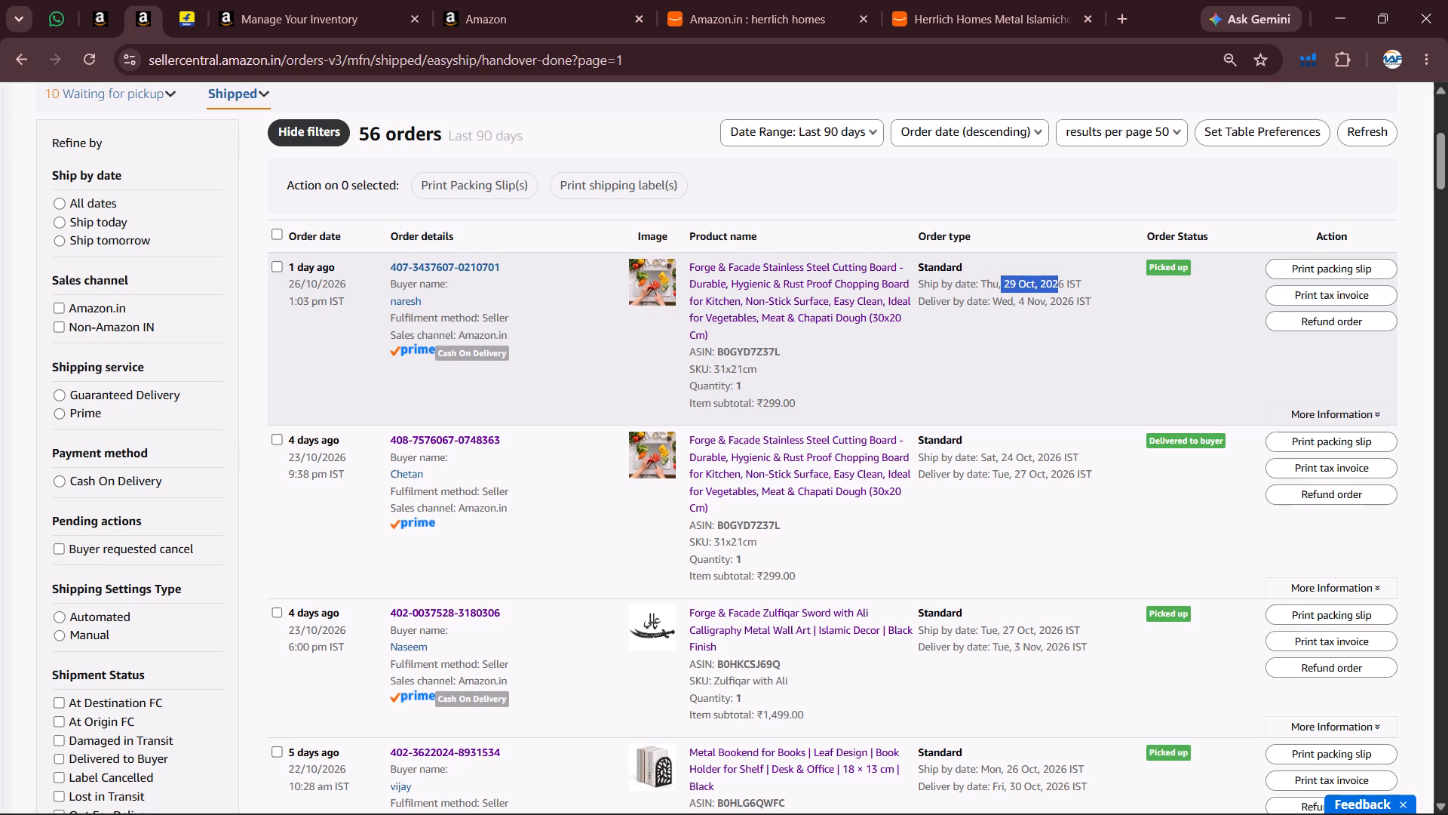
scroll(1081, 387, down, 17)
scroll(982, 515, down, 19)
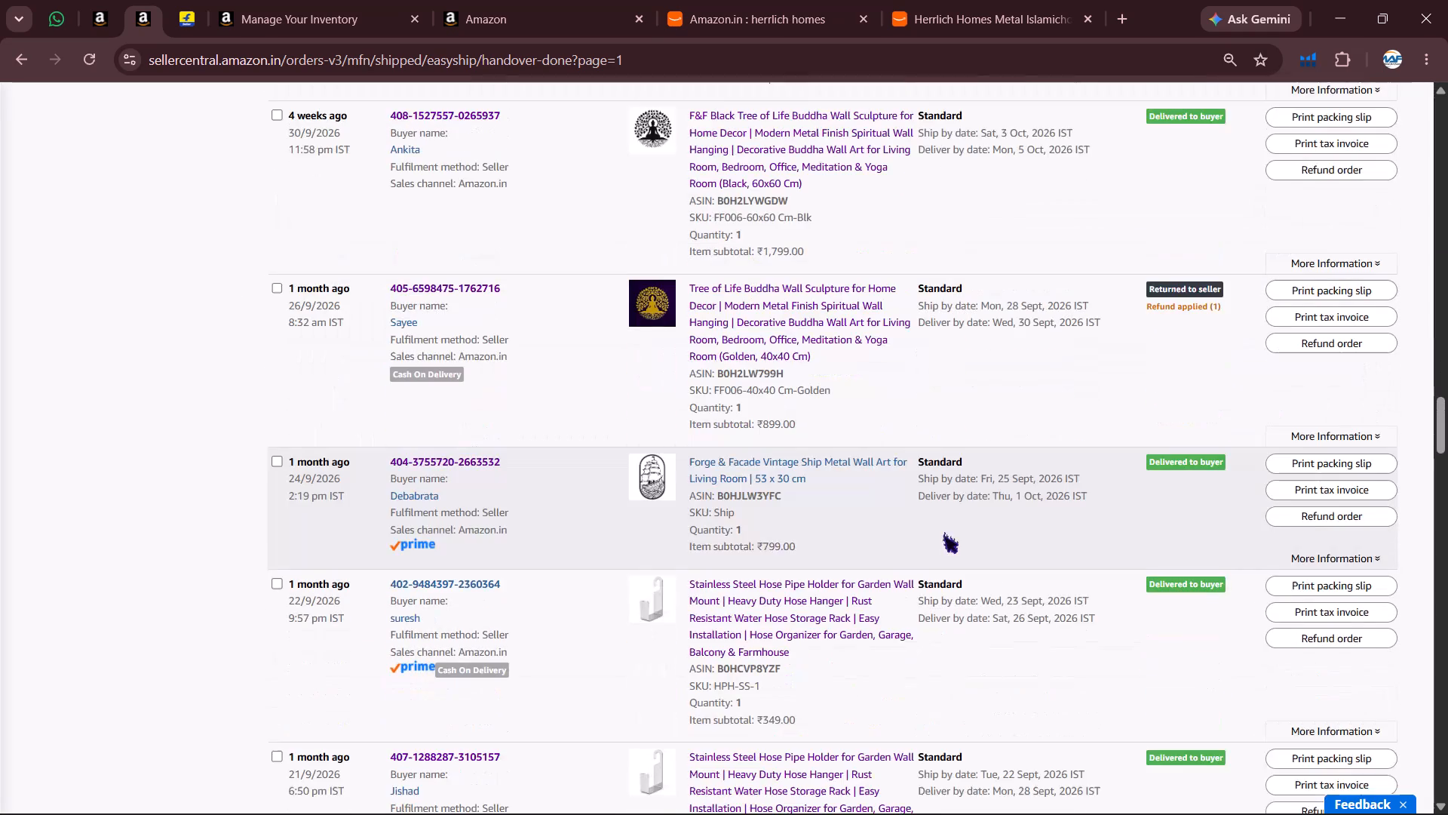
scroll(900, 529, up, 20)
scroll(900, 529, up, 20)
scroll(900, 529, up, 20)
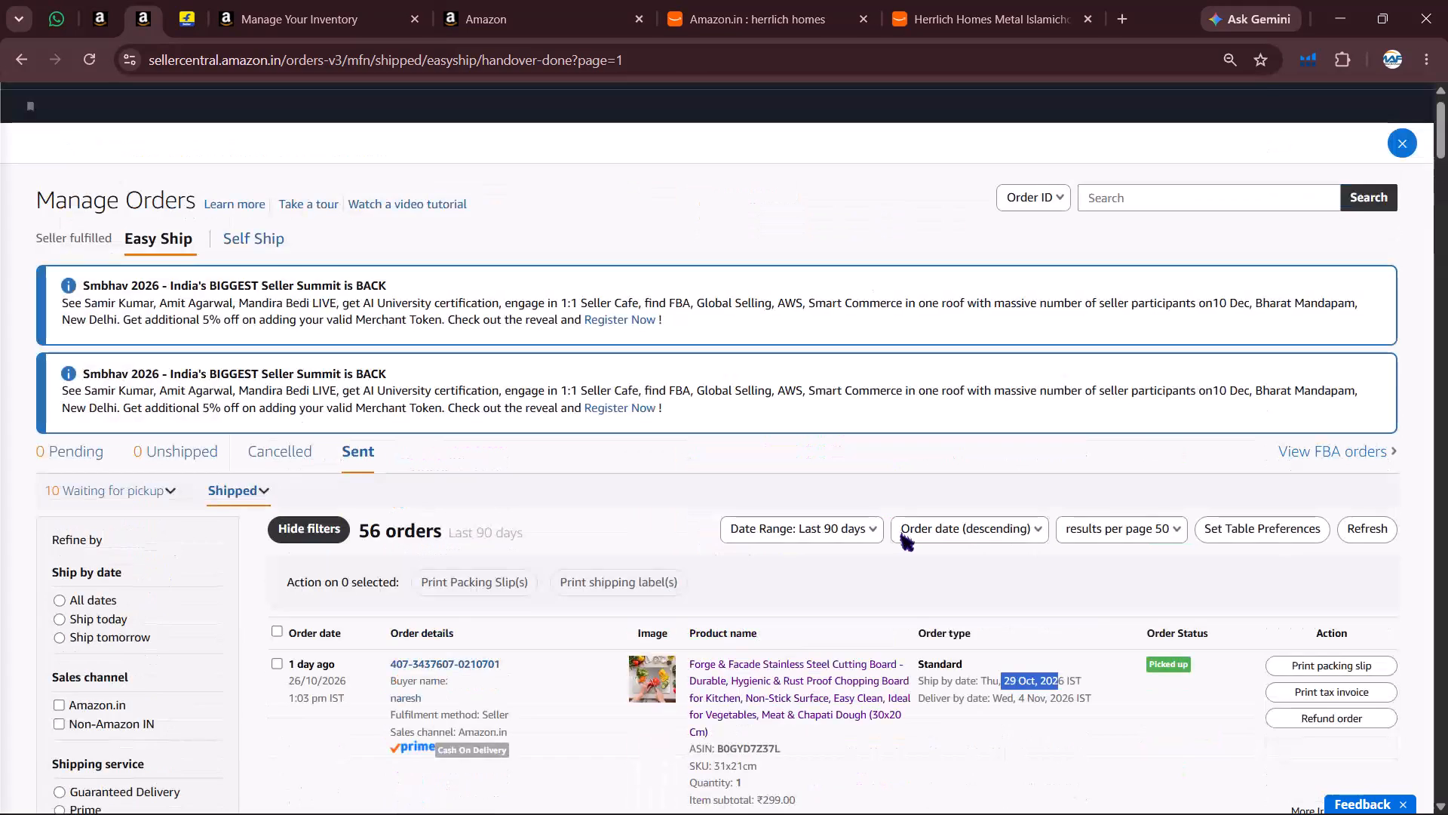
scroll(900, 529, up, 9)
Switch to the Manage videos page and check the status of the uploaded product videos.
click(563, 0)
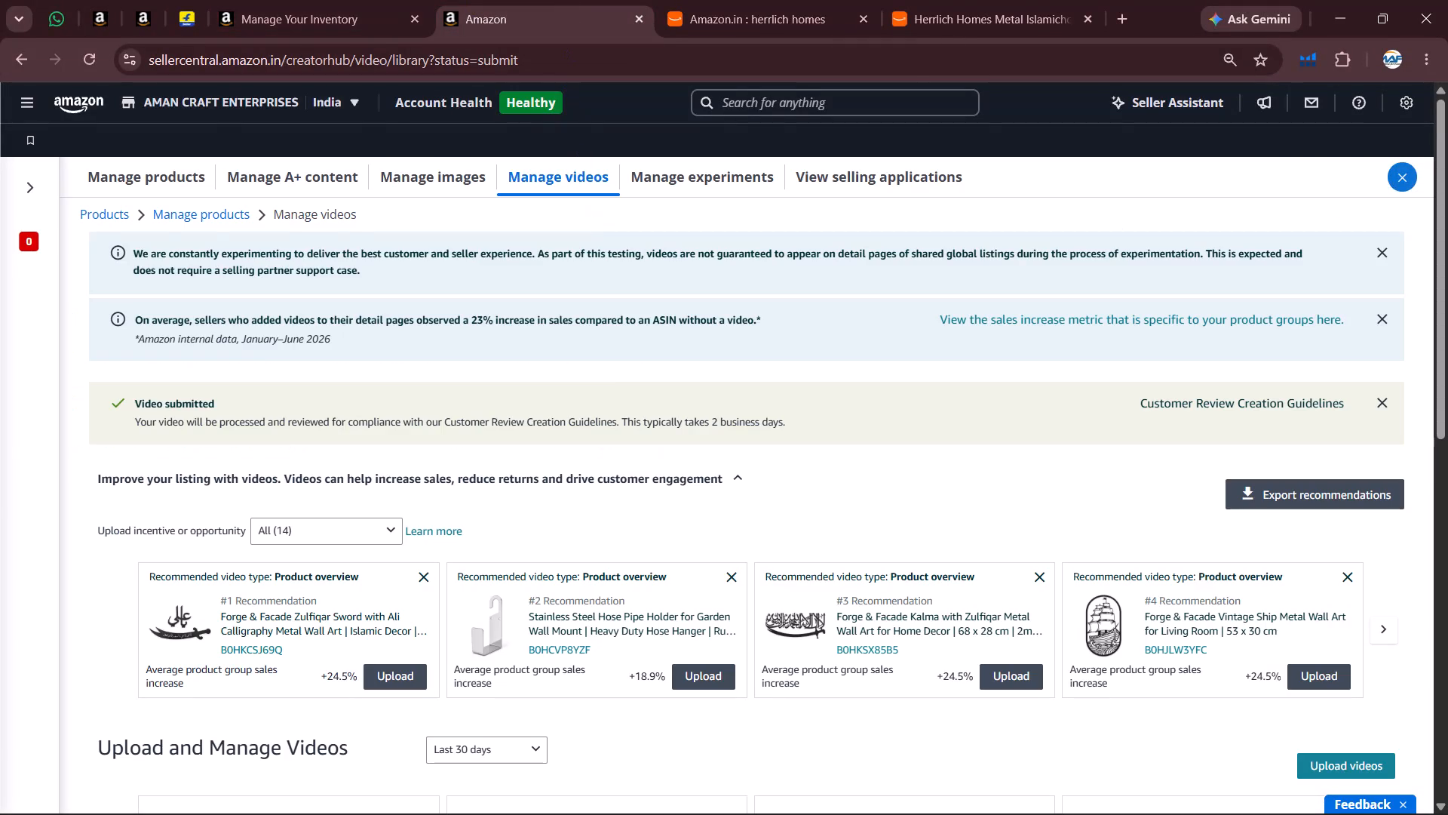
scroll(494, 449, down, 6)
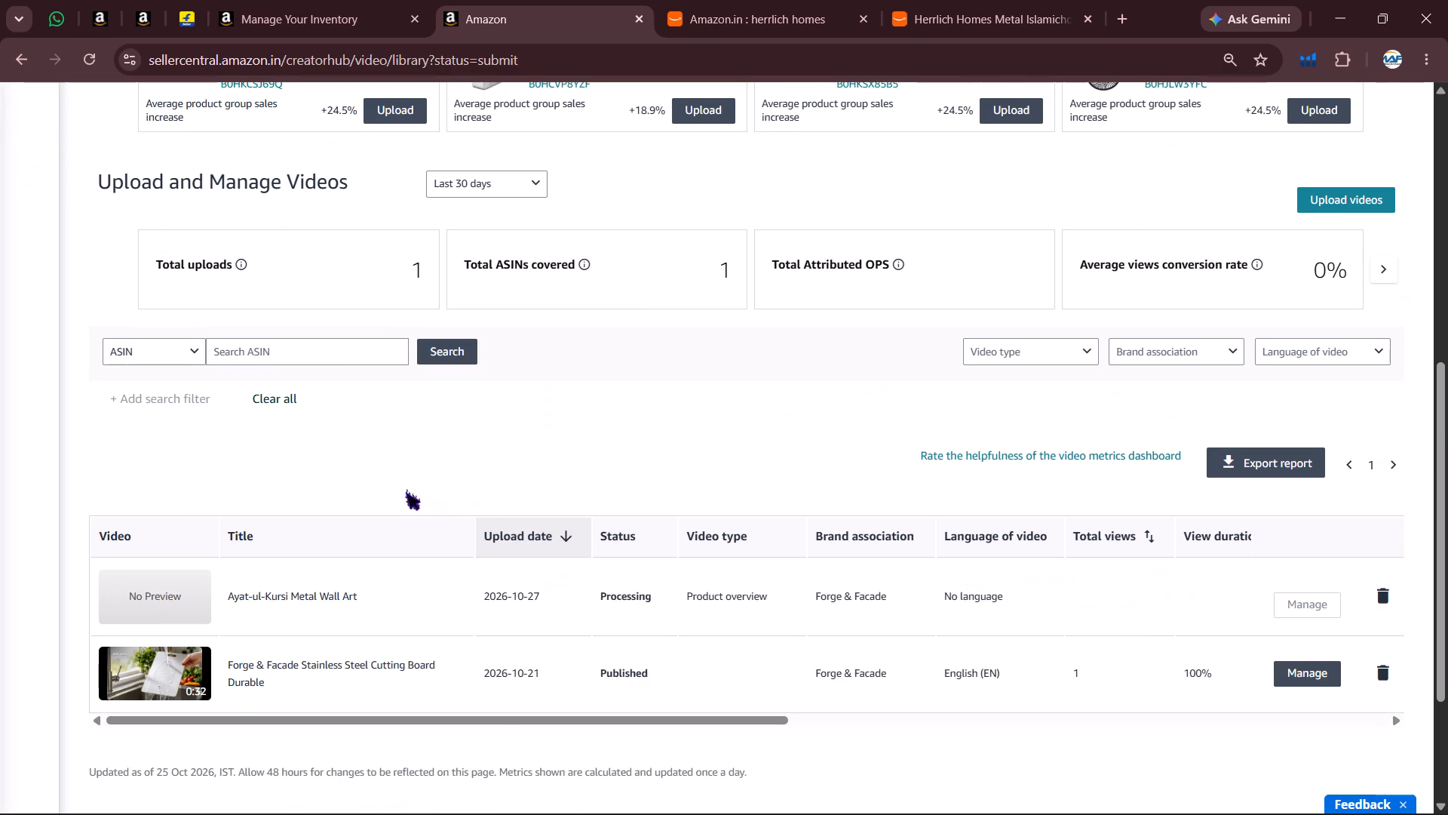
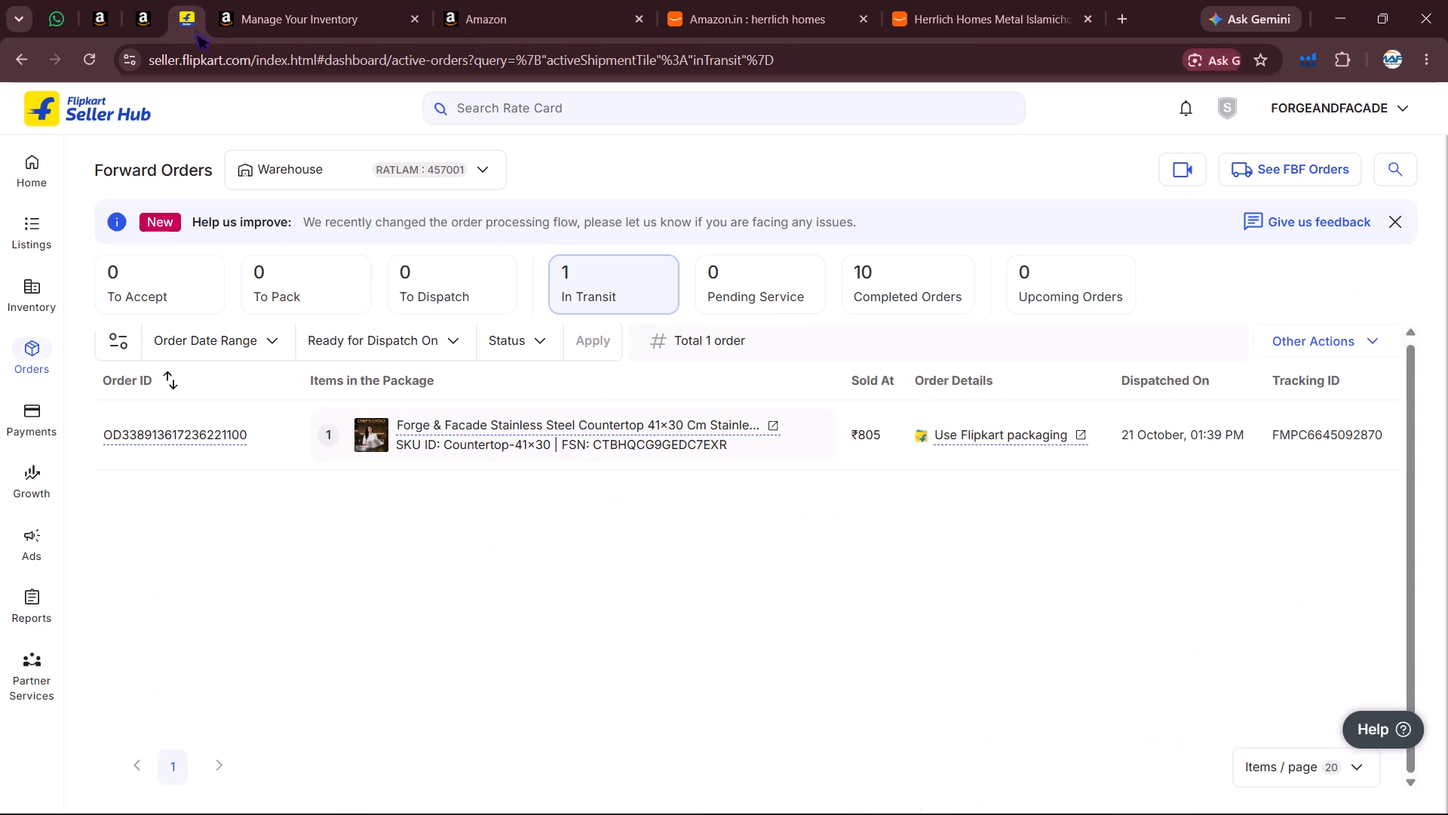
Check the Flipkart forward orders in the To Dispatch, In Transit and Upcoming Orders stages.
click(771, 575)
click(490, 257)
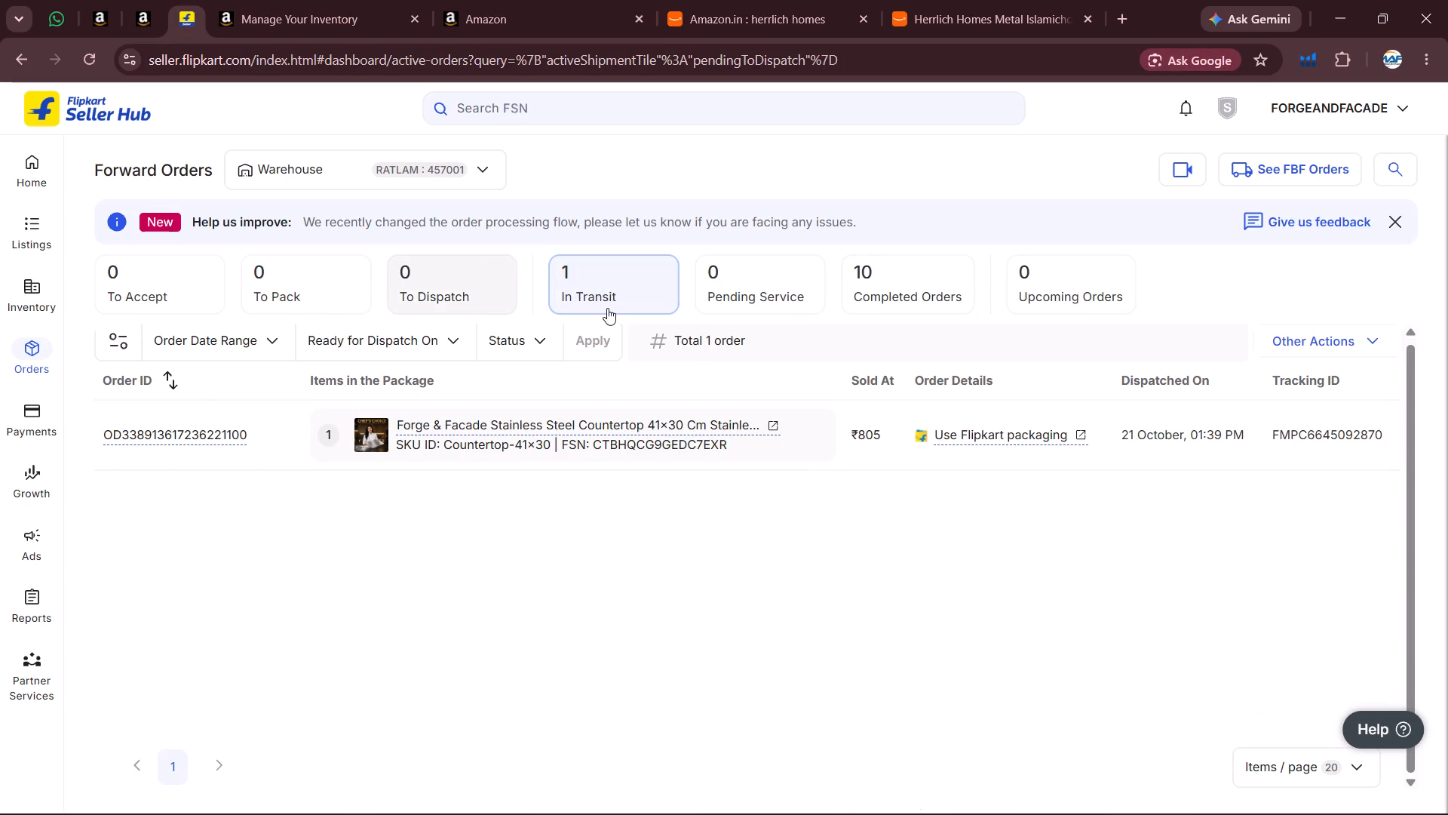
click(615, 296)
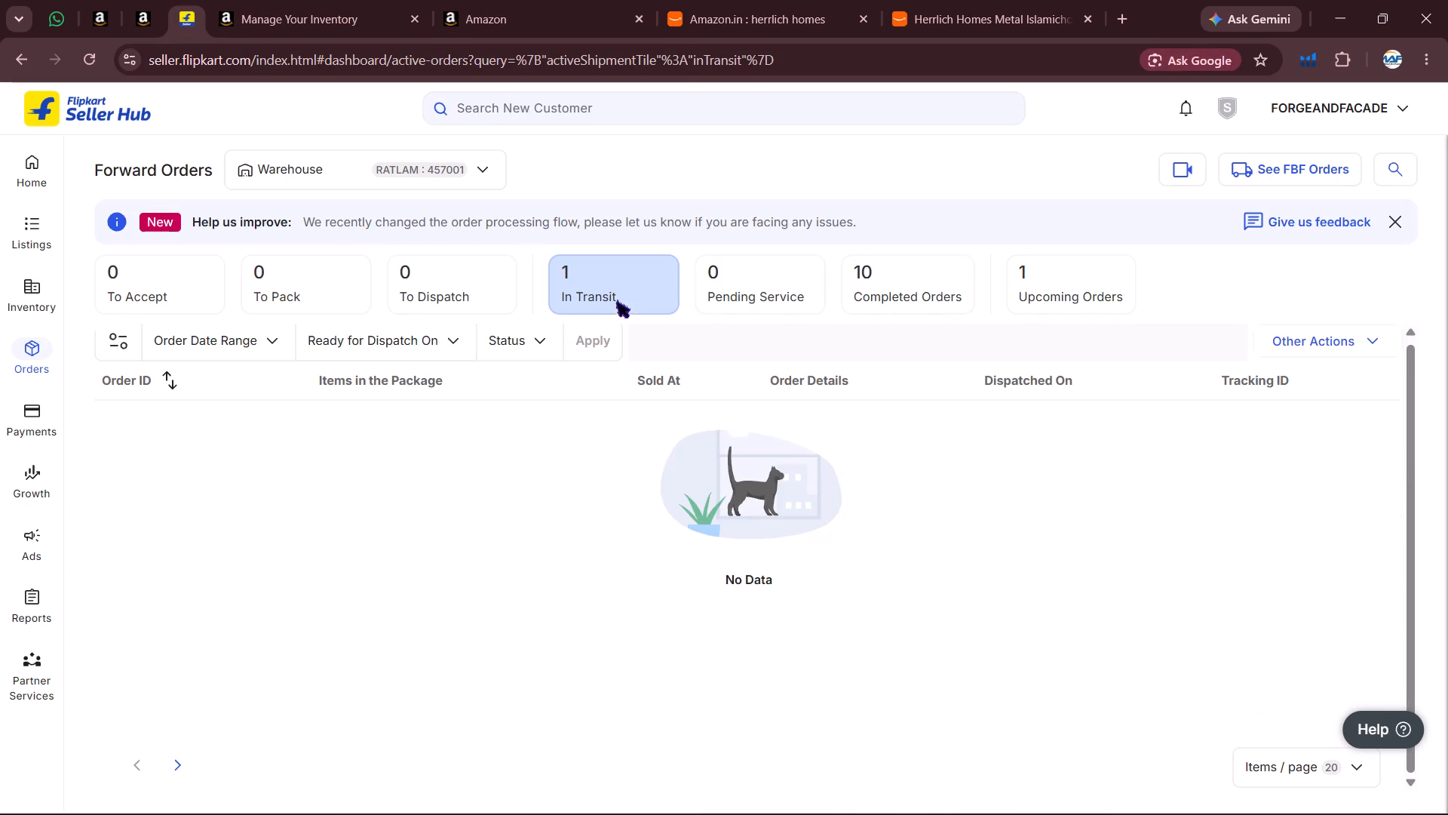
click(1075, 275)
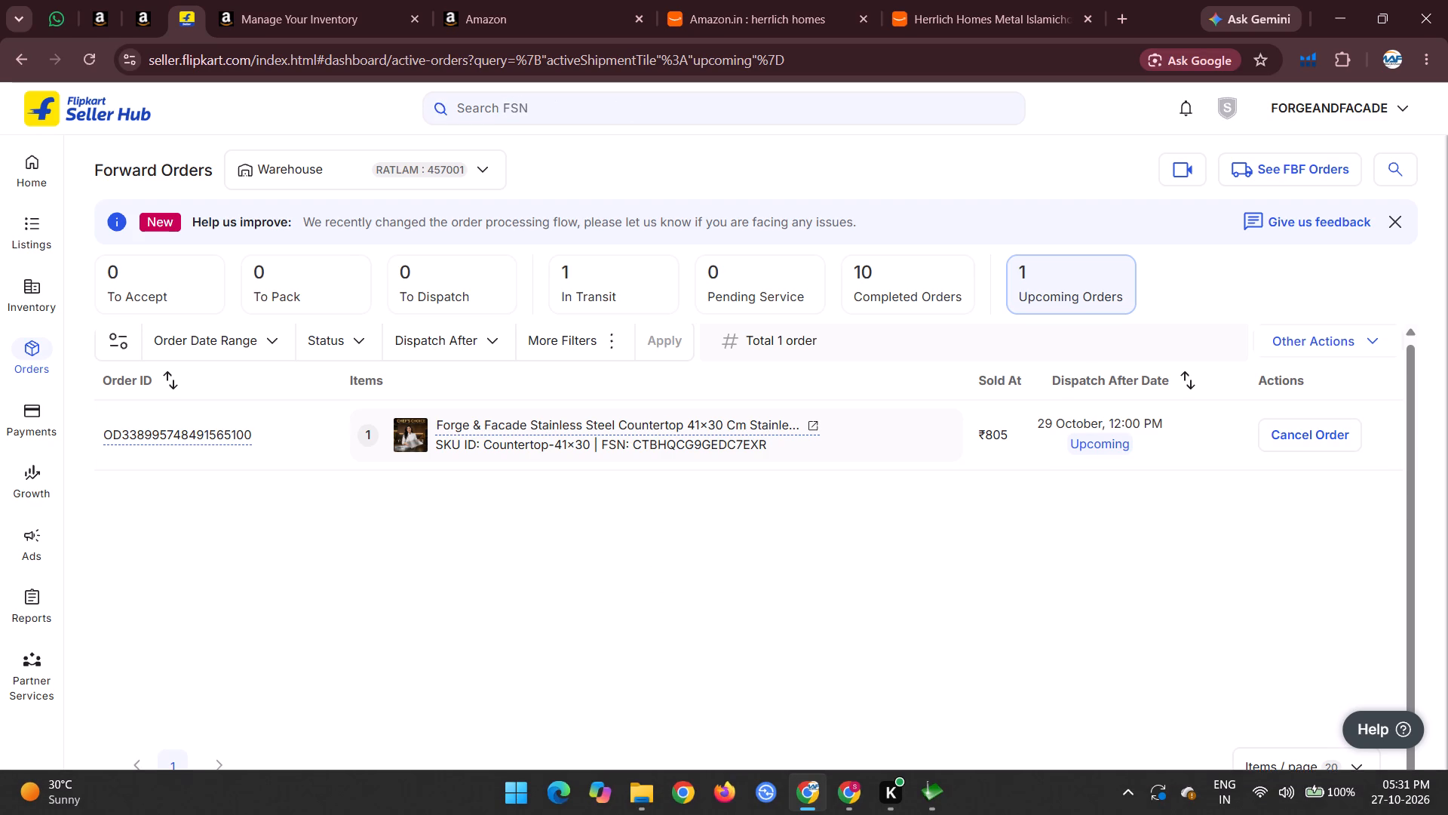
Examine the upcoming order in Flipkart Seller Hub, checking its product and dispatch-after date.
drag(1032, 420, 1130, 438)
click(1207, 663)
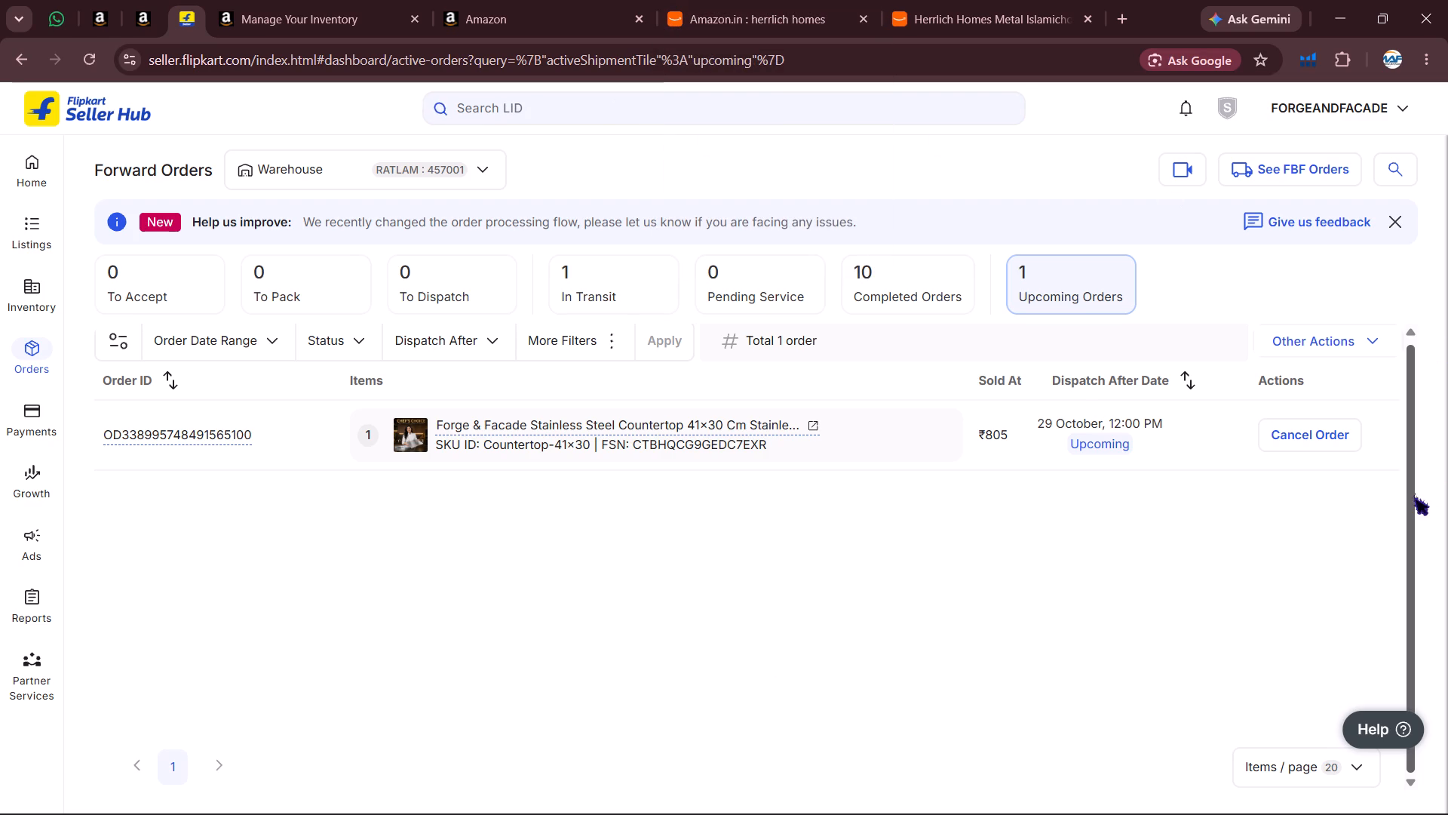
drag(1414, 493, 1406, 435)
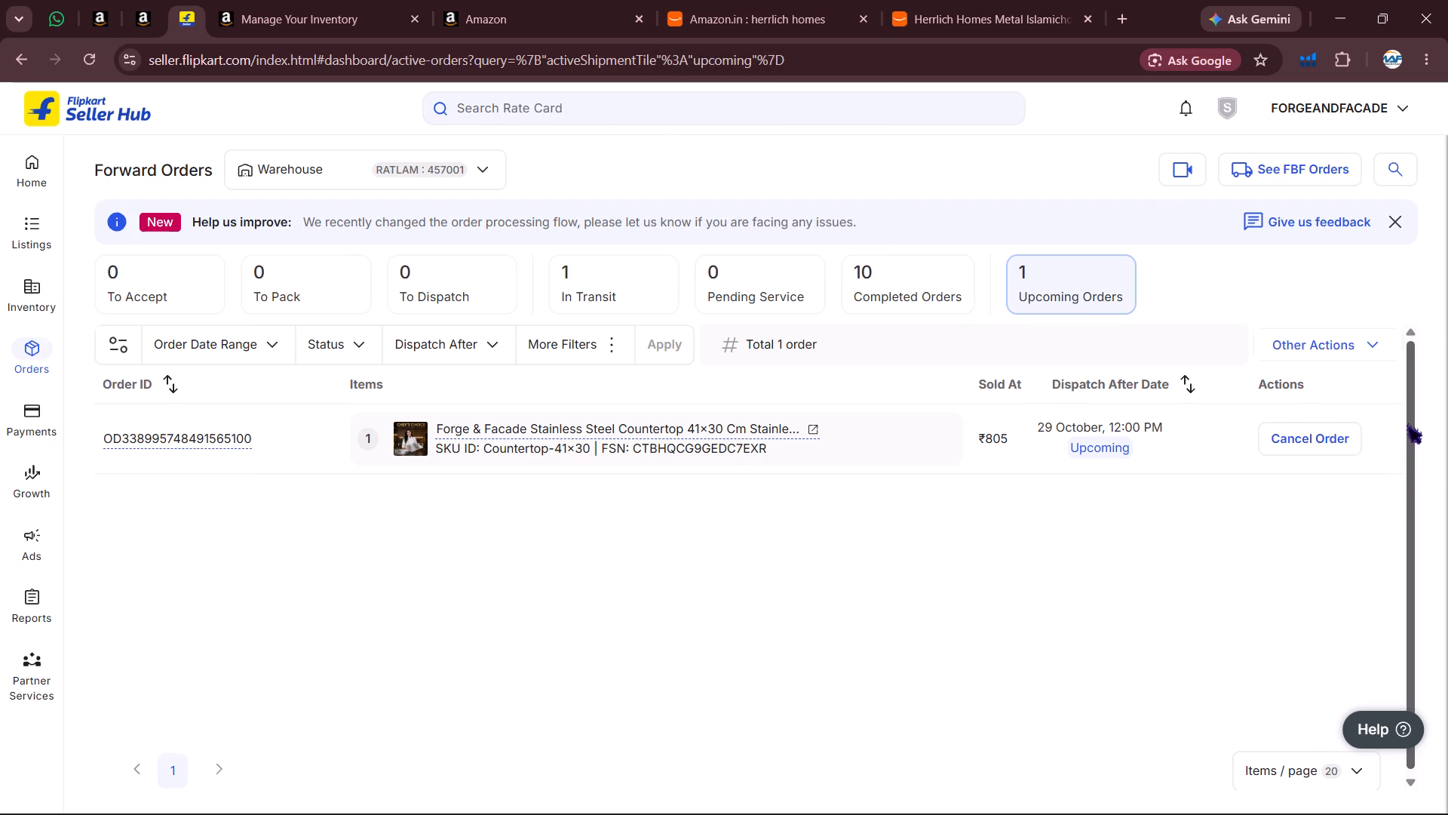
drag(1410, 411, 1405, 473)
scroll(744, 565, up, 5)
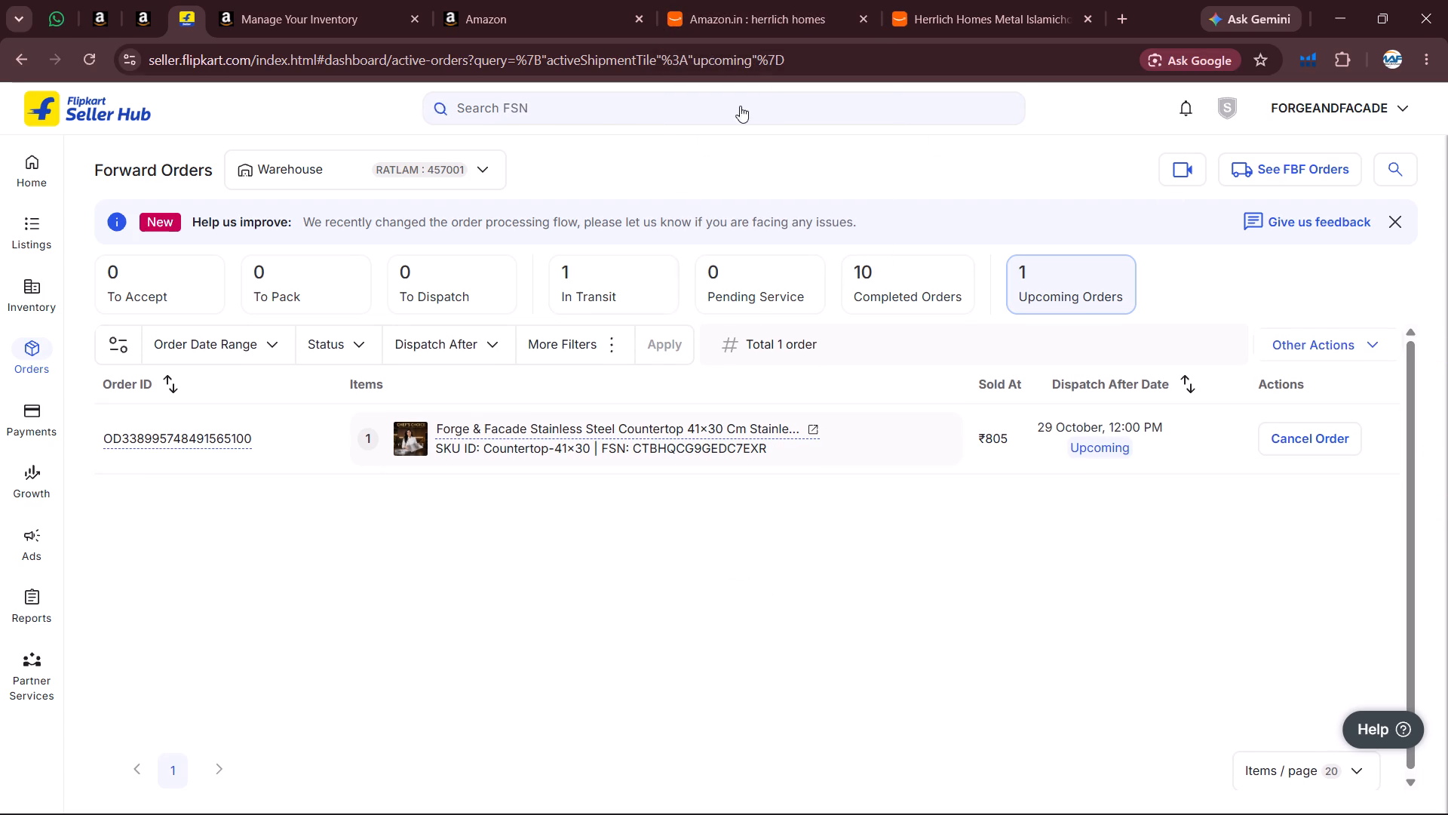
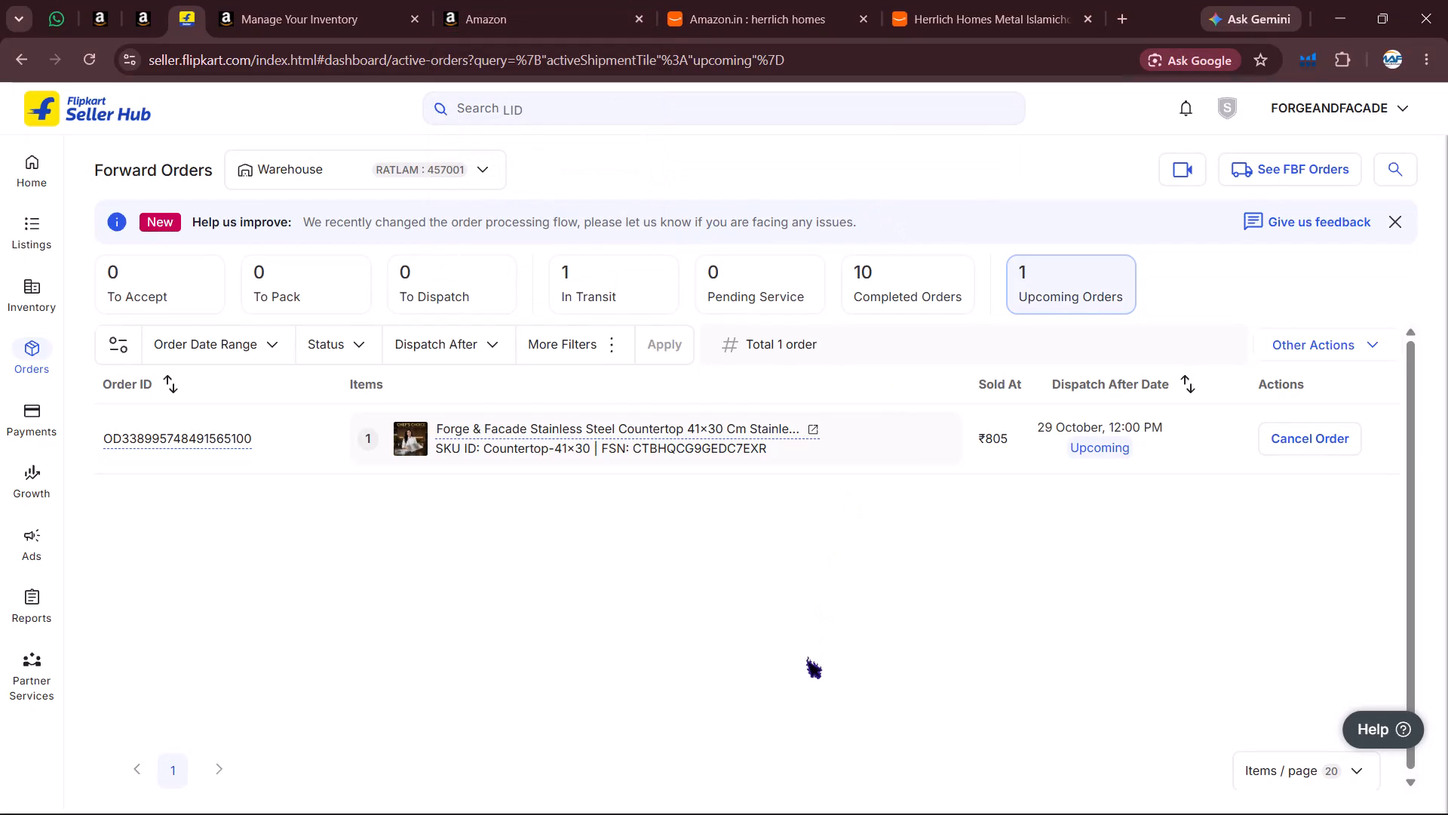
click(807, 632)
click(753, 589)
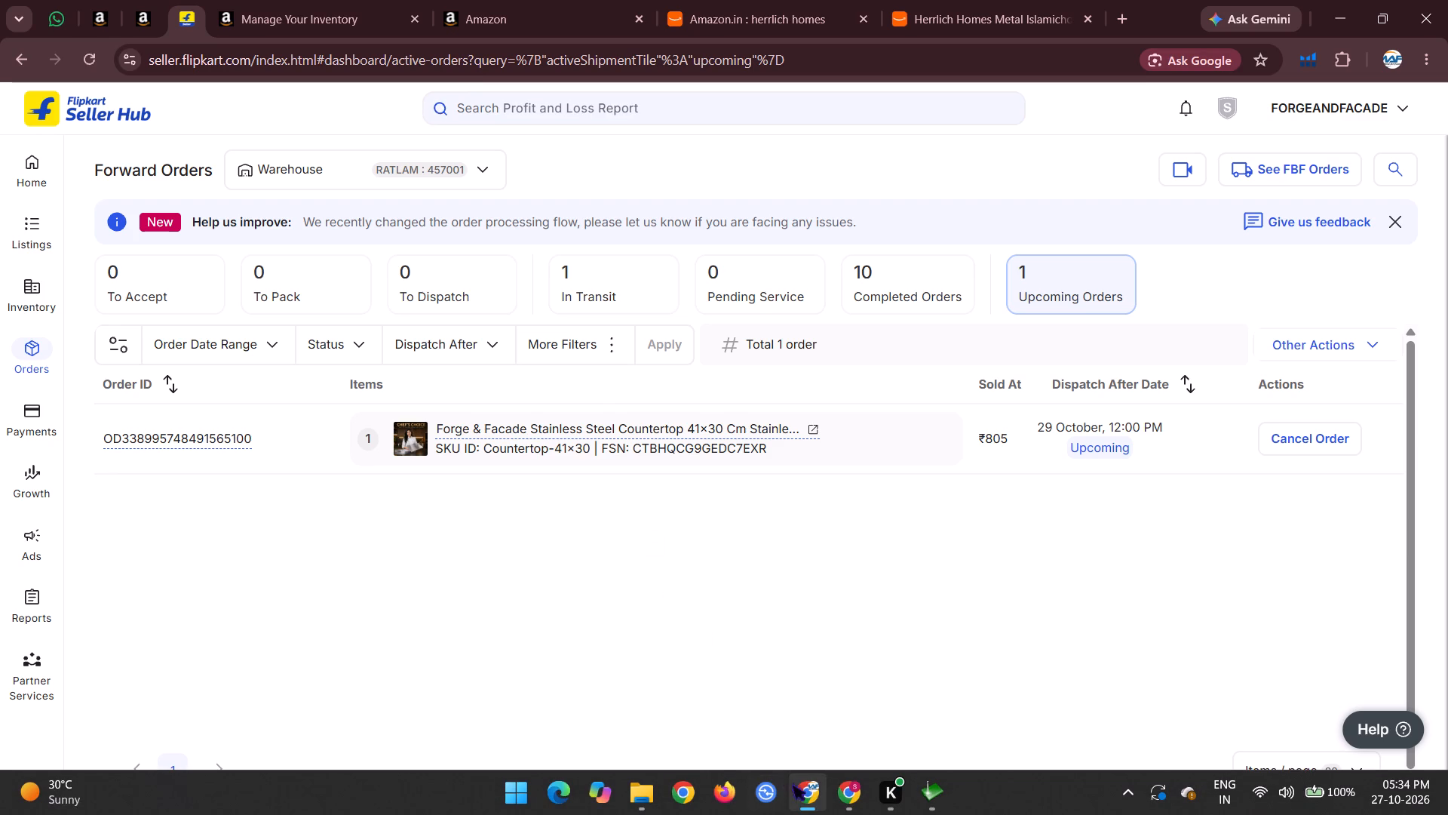